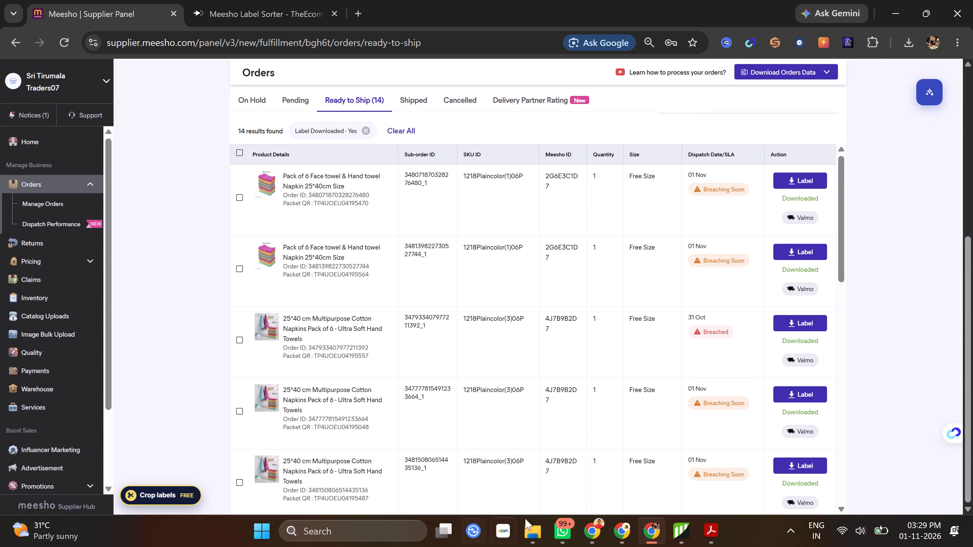
Open All Labels Sorted-2026-11-01 from the Downloads folder to check its labels, and close it.
{"action": "left_click", "coordinate": [535, 539]}
{"action": "double_click", "coordinate": [930, 177]}
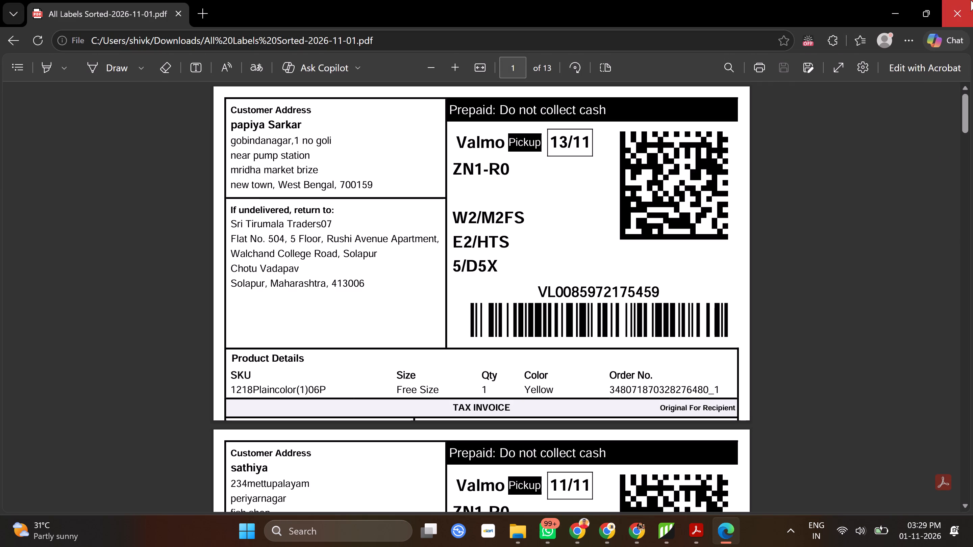
{"action": "left_click", "coordinate": [963, 2]}
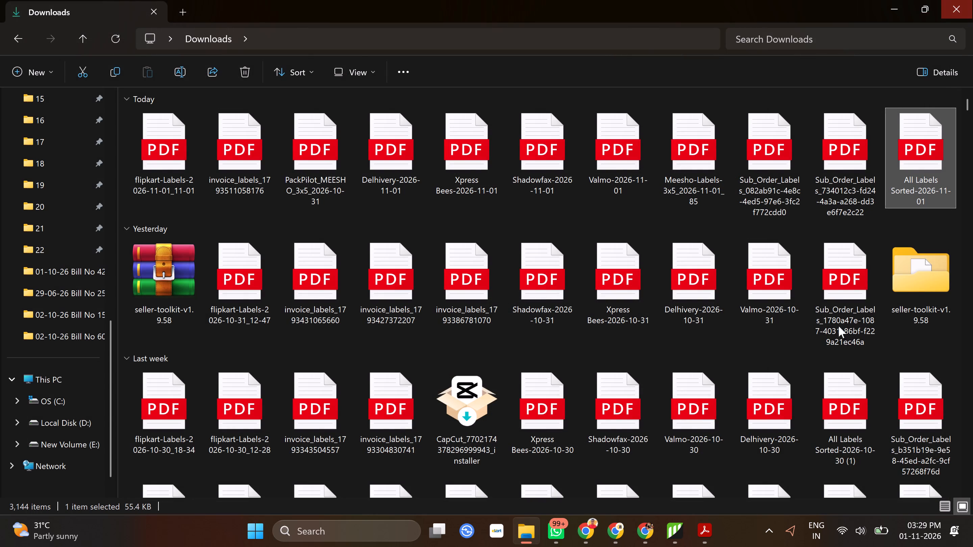
Open an additional tab in File Explorer alongside the Downloads folder.
{"action": "left_click", "coordinate": [184, 18]}
{"action": "left_click", "coordinate": [110, 1]}
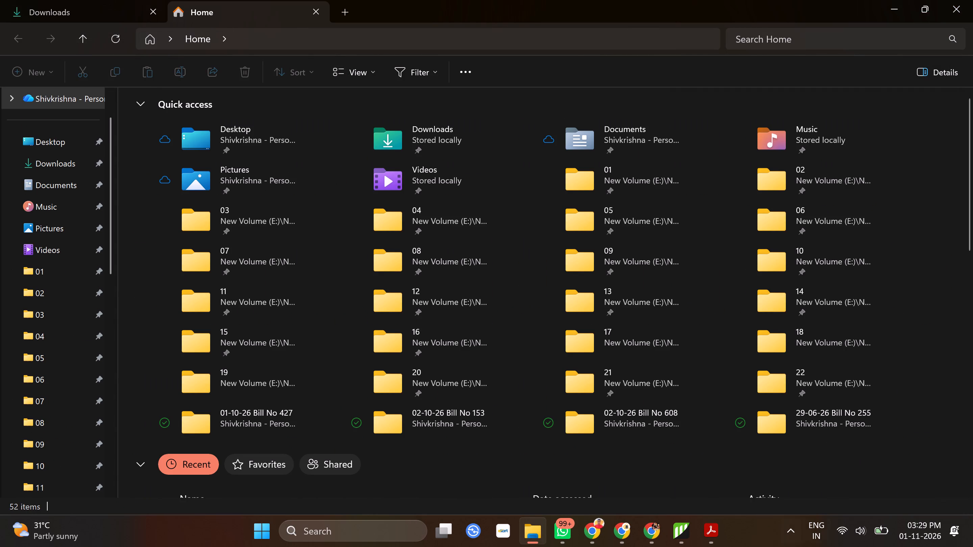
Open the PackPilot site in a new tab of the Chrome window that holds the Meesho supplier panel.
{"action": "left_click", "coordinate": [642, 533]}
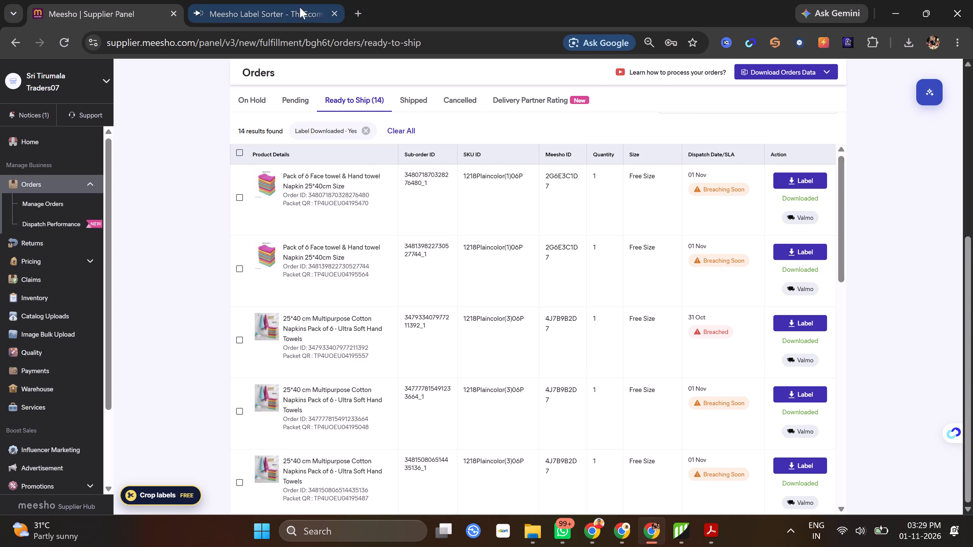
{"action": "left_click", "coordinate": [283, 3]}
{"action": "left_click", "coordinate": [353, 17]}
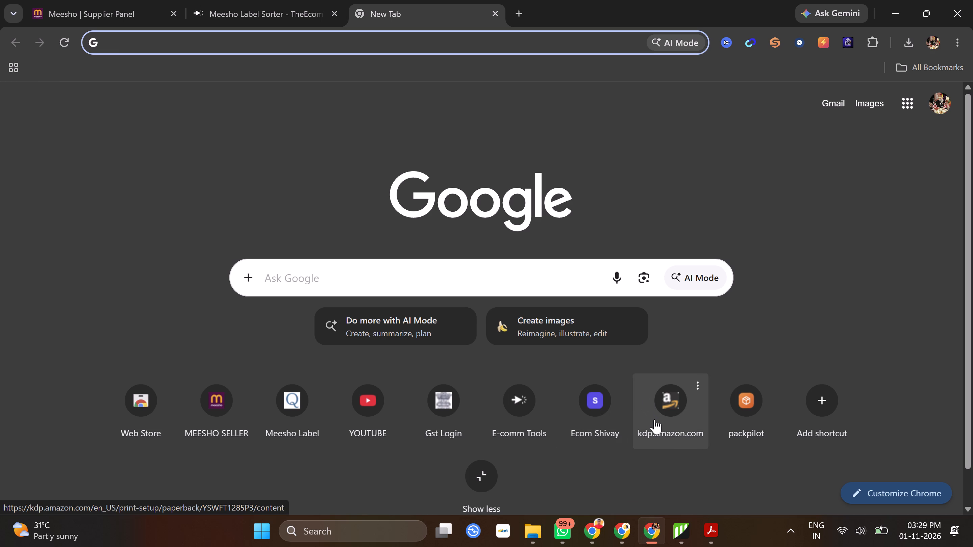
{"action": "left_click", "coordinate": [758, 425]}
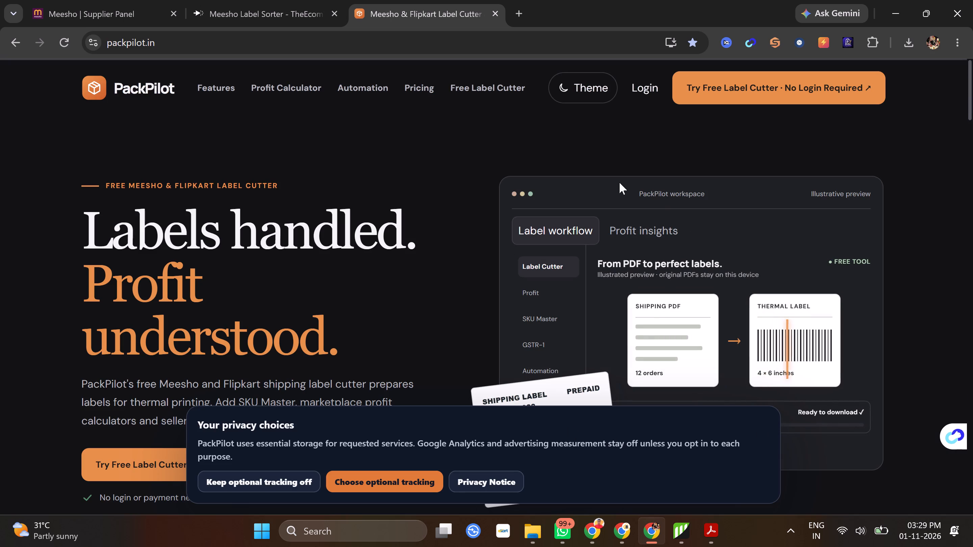
Switch to the other Chrome profile and open the PackPilot workspace from its new-tab shortcuts.
{"action": "left_click", "coordinate": [595, 537]}
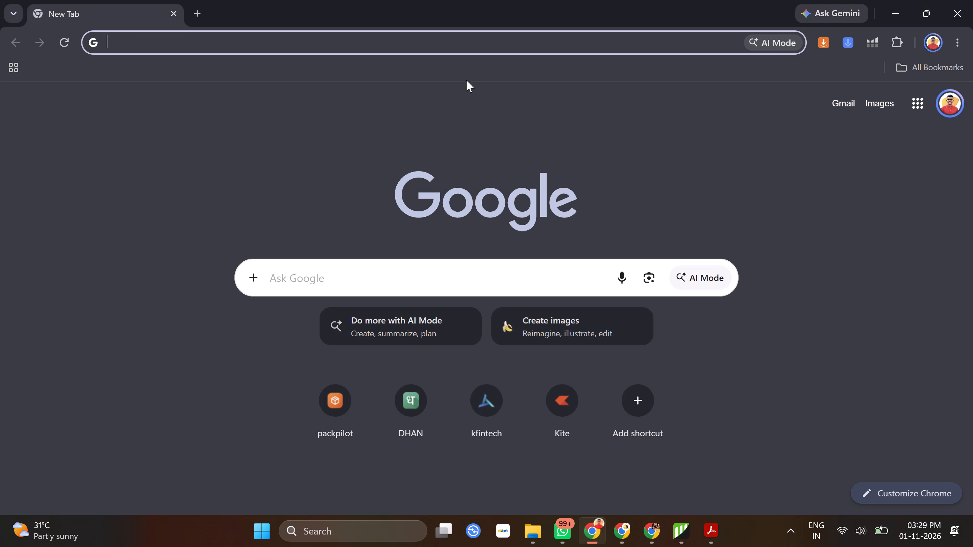
{"action": "left_click", "coordinate": [338, 409]}
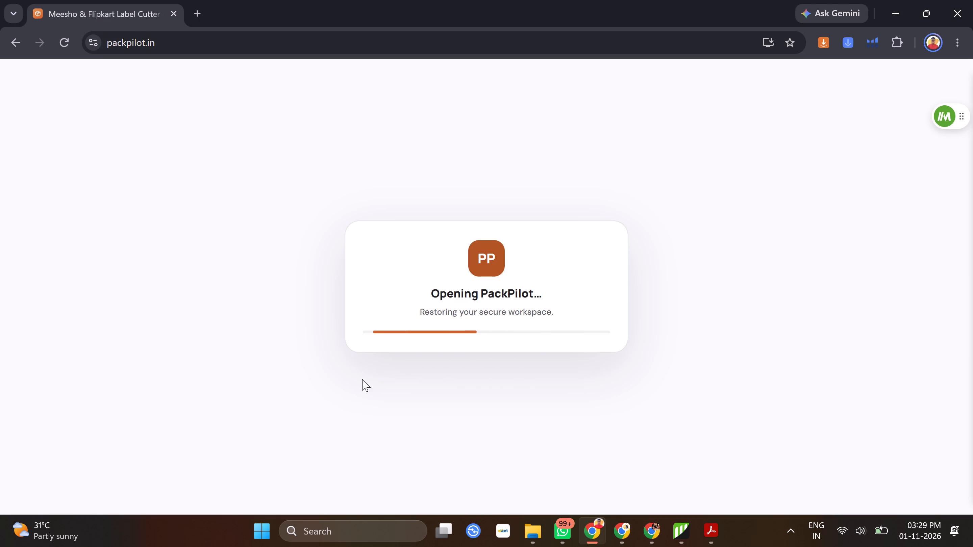
Process the downloaded Sub_Order_Labels_734012c3 PDF with the Label Cutter set to Meesho, giving consent for PDF processing.
{"action": "scroll", "coordinate": [358, 311], "scroll_direction": "down", "scroll_amount": 1}
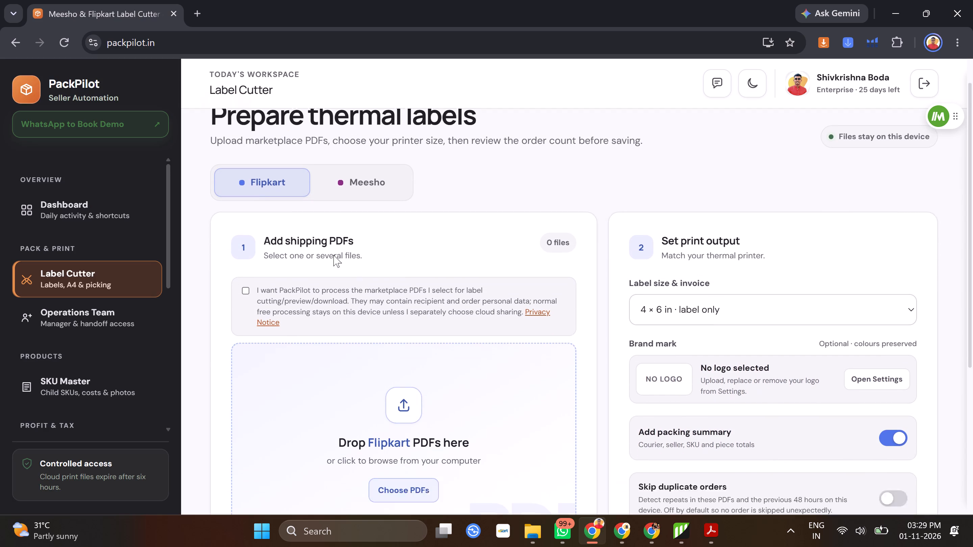
{"action": "left_click", "coordinate": [348, 164]}
{"action": "left_click", "coordinate": [240, 266]}
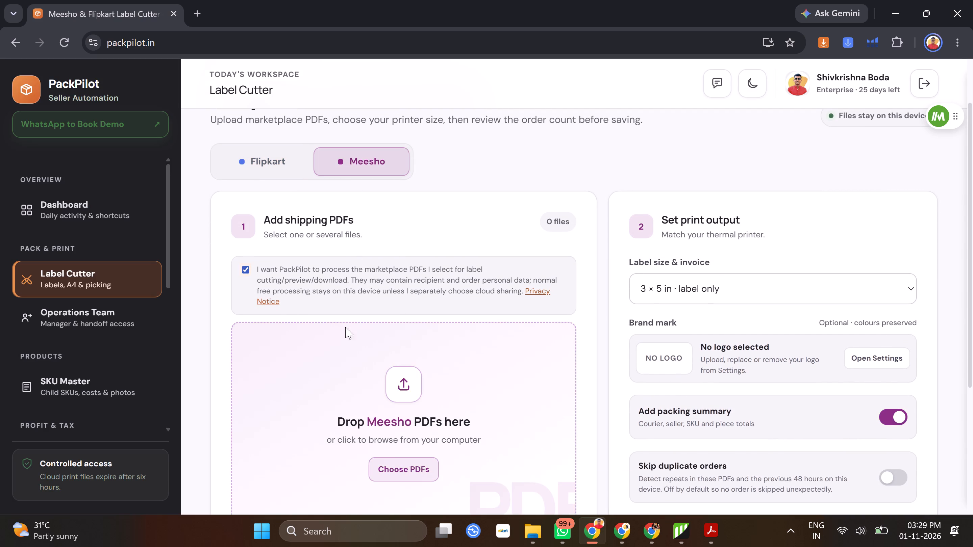
{"action": "left_click", "coordinate": [396, 384]}
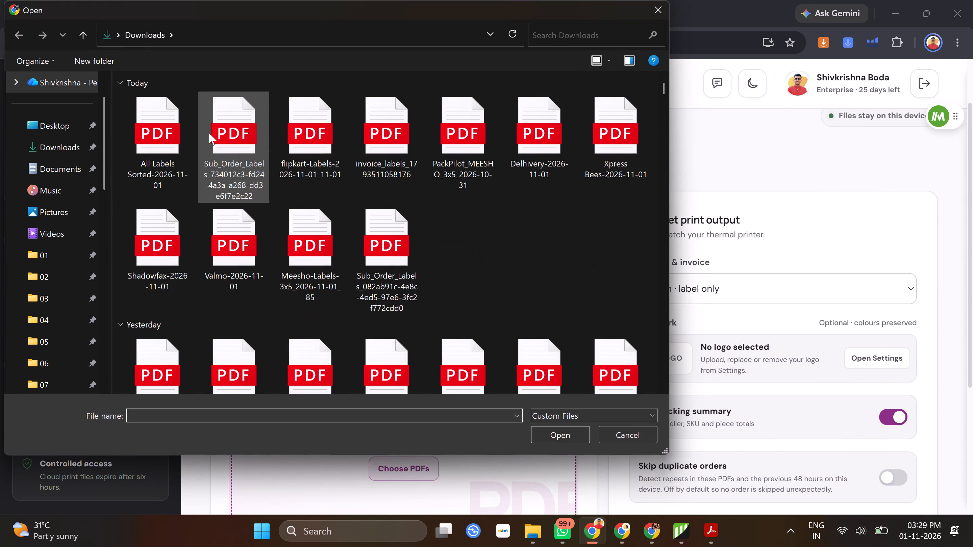
{"action": "double_click", "coordinate": [208, 139]}
{"action": "scroll", "coordinate": [609, 408], "scroll_direction": "down", "scroll_amount": 4}
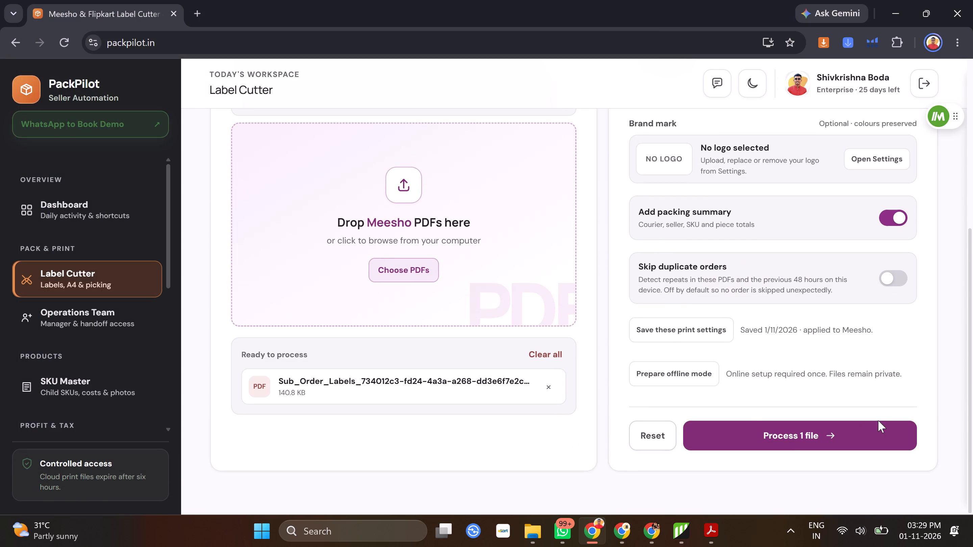
{"action": "left_click", "coordinate": [859, 435]}
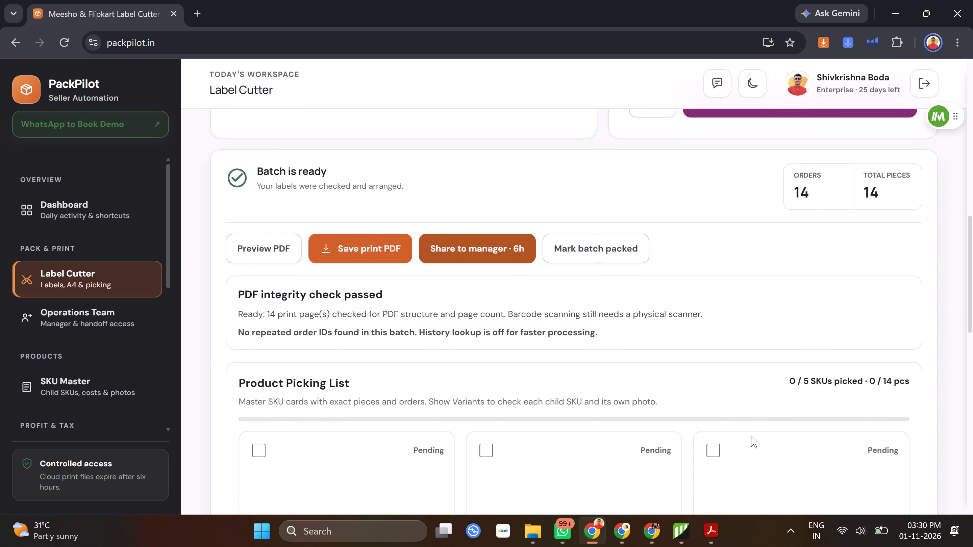
Download the newly processed Meesho batch from the recent print files.
{"action": "scroll", "coordinate": [611, 402], "scroll_direction": "down", "scroll_amount": 2}
{"action": "scroll", "coordinate": [611, 401], "scroll_direction": "up", "scroll_amount": 3}
{"action": "scroll", "coordinate": [611, 401], "scroll_direction": "down", "scroll_amount": 10}
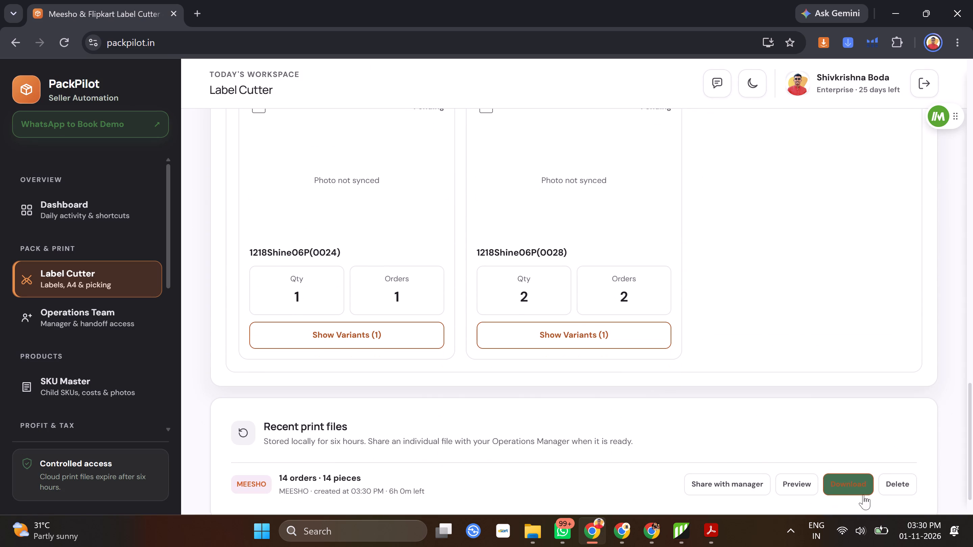
{"action": "left_click", "coordinate": [847, 483]}
Open PackPilot_MEESHO_3x5_2026-11-01 from the Downloads folder, view its cropped labels, and minimise the viewer.
{"action": "left_click", "coordinate": [526, 533]}
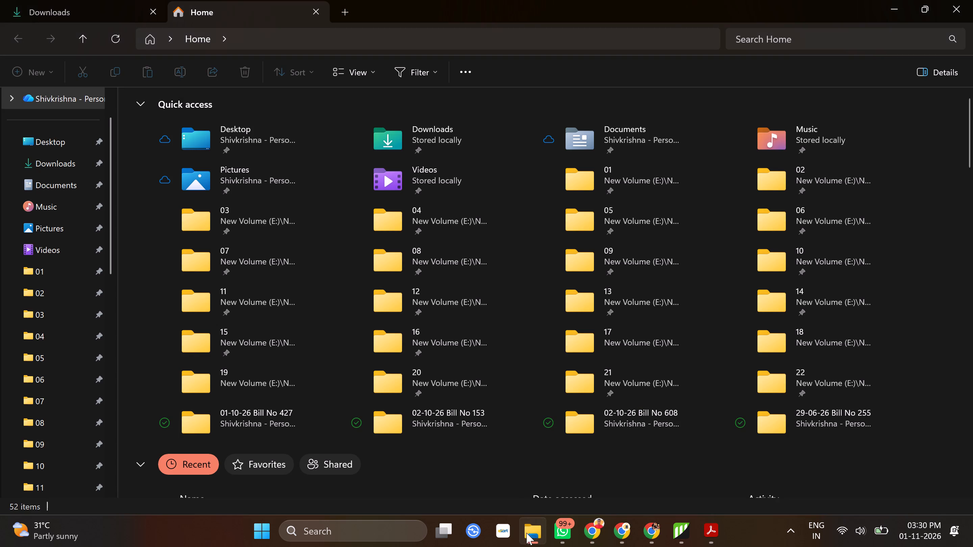
{"action": "left_click", "coordinate": [80, 166]}
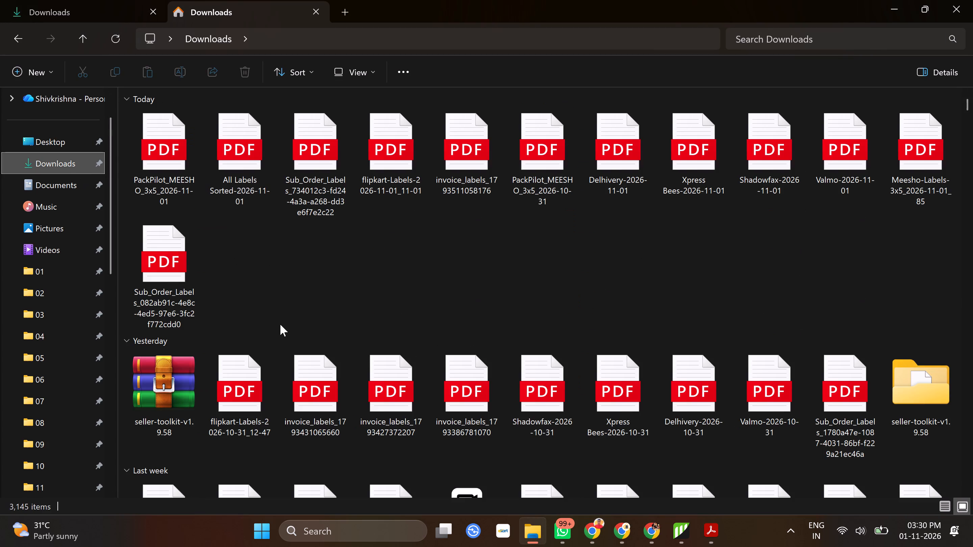
{"action": "double_click", "coordinate": [194, 160]}
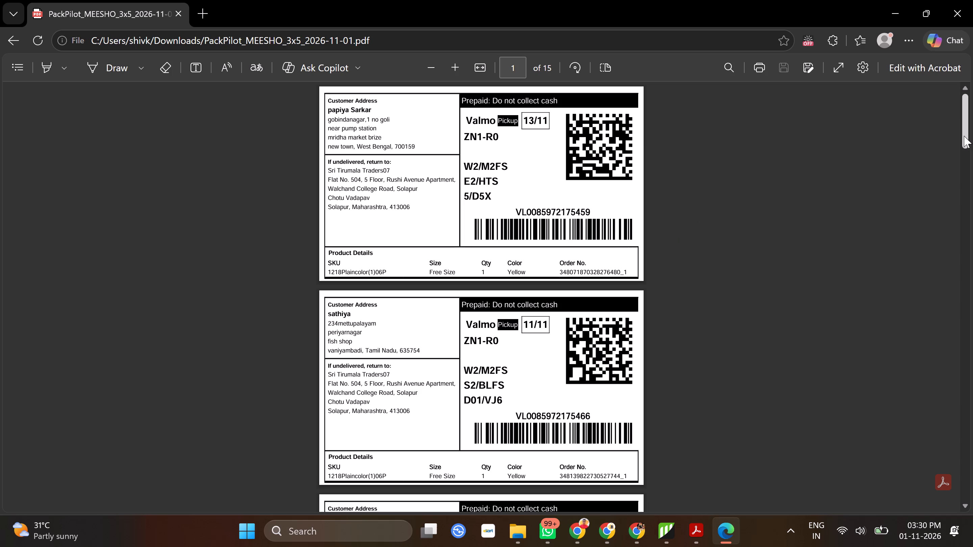
{"action": "left_click_drag", "start_coordinate": [963, 135], "coordinate": [972, 41]}
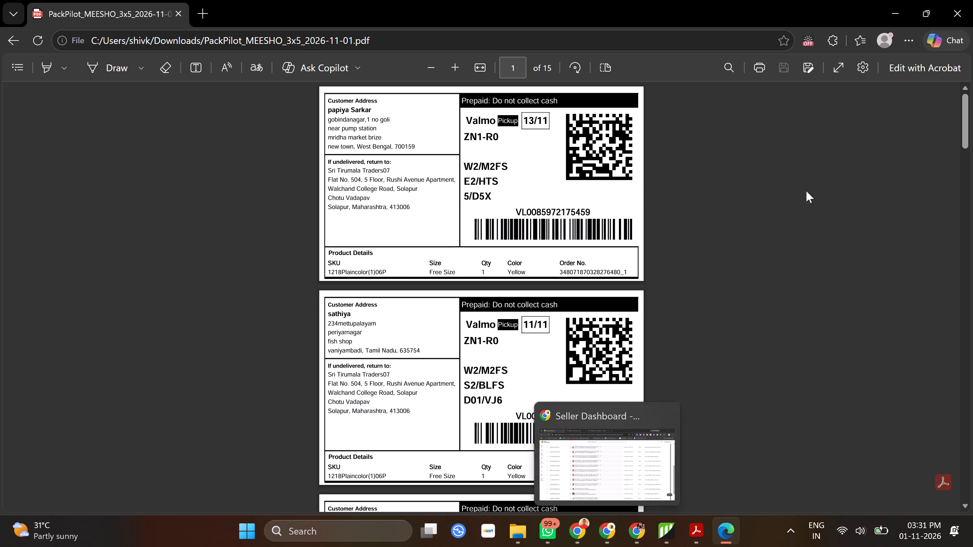
{"action": "left_click", "coordinate": [836, 289]}
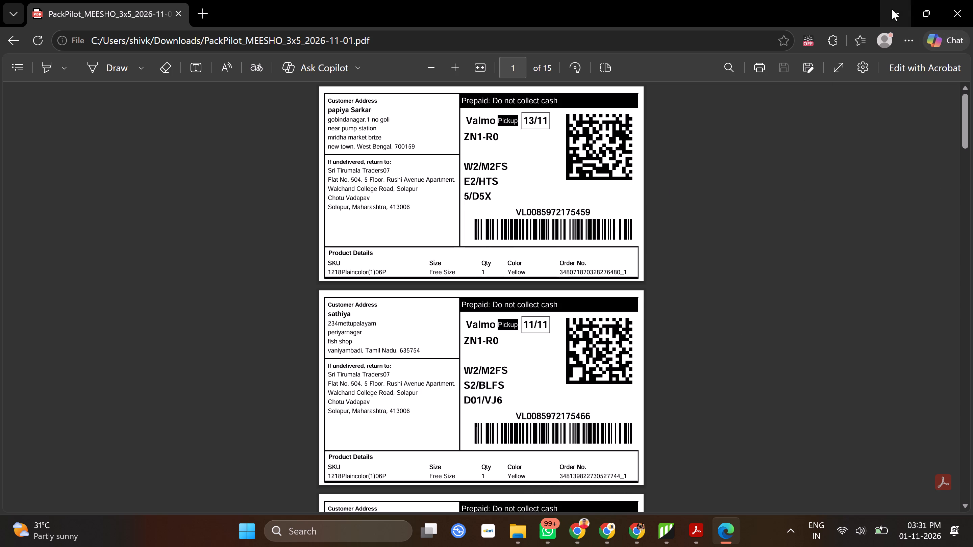
{"action": "left_click", "coordinate": [892, 9]}
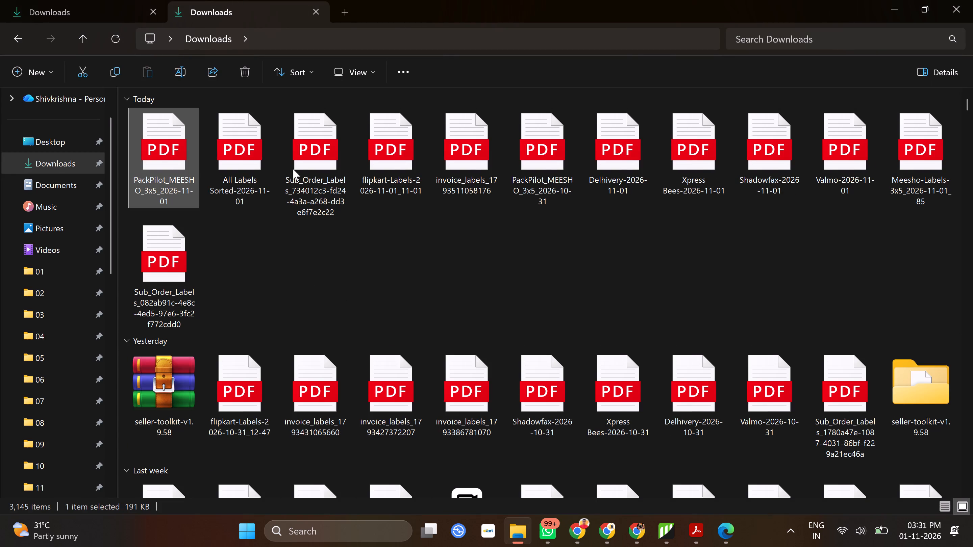
Open All Labels Sorted-2026-11-01 from Downloads and look through its first labels.
{"action": "double_click", "coordinate": [236, 163]}
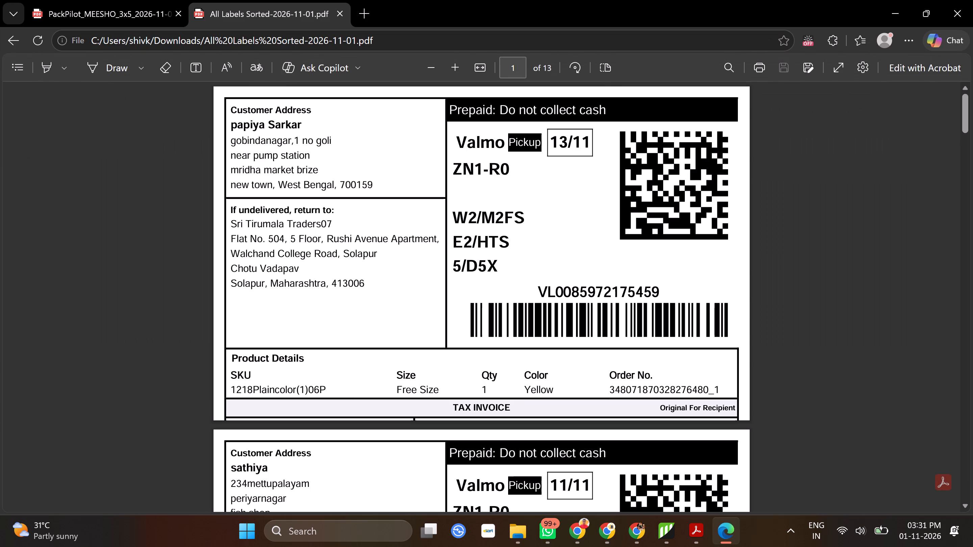
{"action": "scroll", "coordinate": [425, 255], "scroll_direction": "down", "scroll_amount": 2}
{"action": "scroll", "coordinate": [438, 345], "scroll_direction": "down", "scroll_amount": 4}
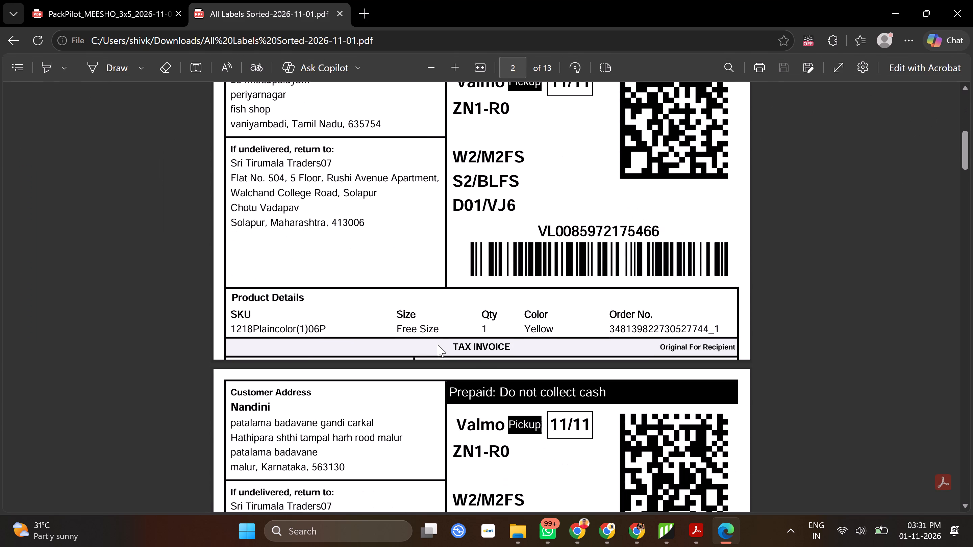
{"action": "scroll", "coordinate": [438, 345], "scroll_direction": "down", "scroll_amount": 4}
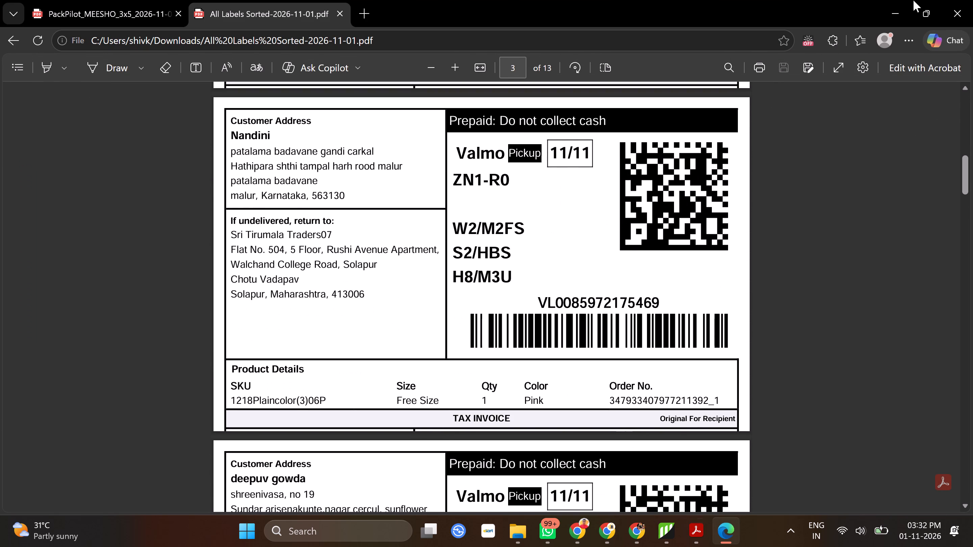
Arrange the PDF viewer and the Downloads folder side by side.
{"action": "left_click", "coordinate": [871, 62]}
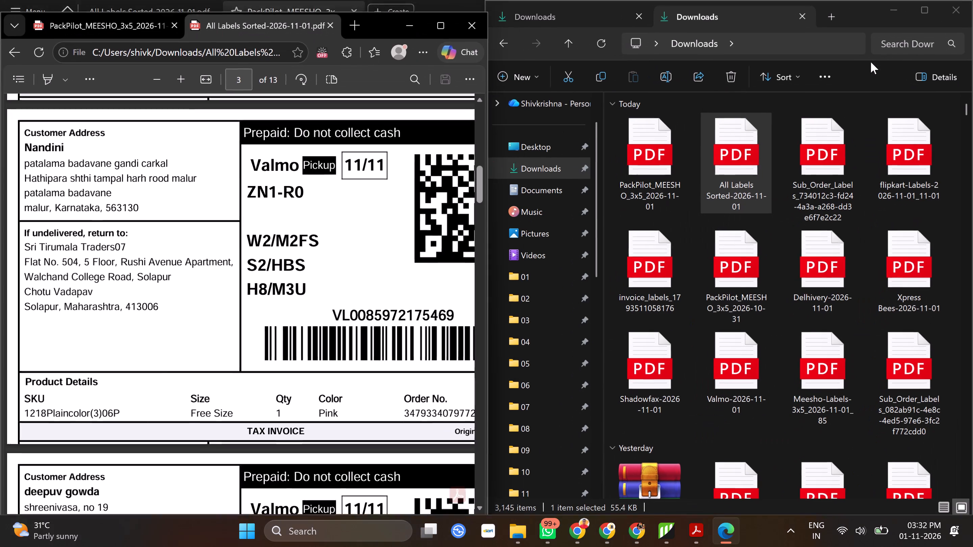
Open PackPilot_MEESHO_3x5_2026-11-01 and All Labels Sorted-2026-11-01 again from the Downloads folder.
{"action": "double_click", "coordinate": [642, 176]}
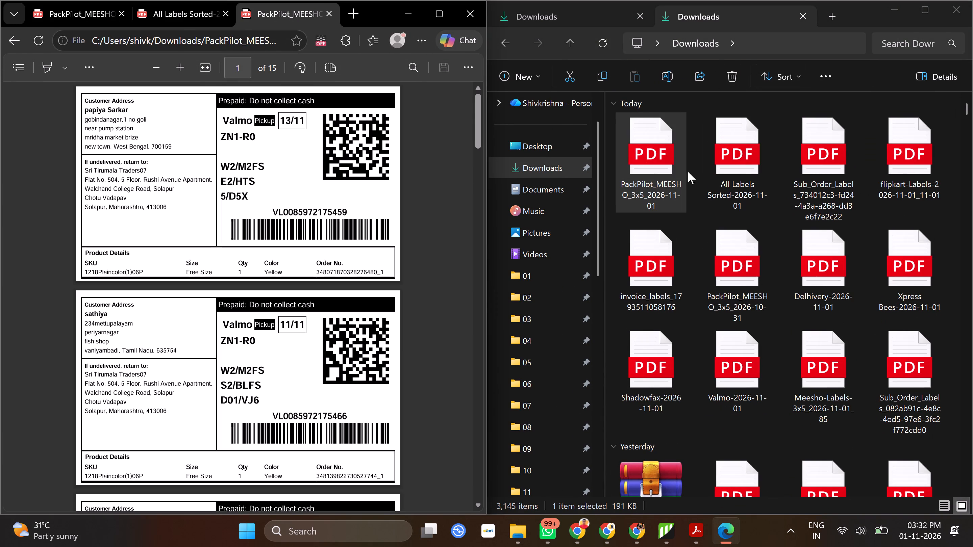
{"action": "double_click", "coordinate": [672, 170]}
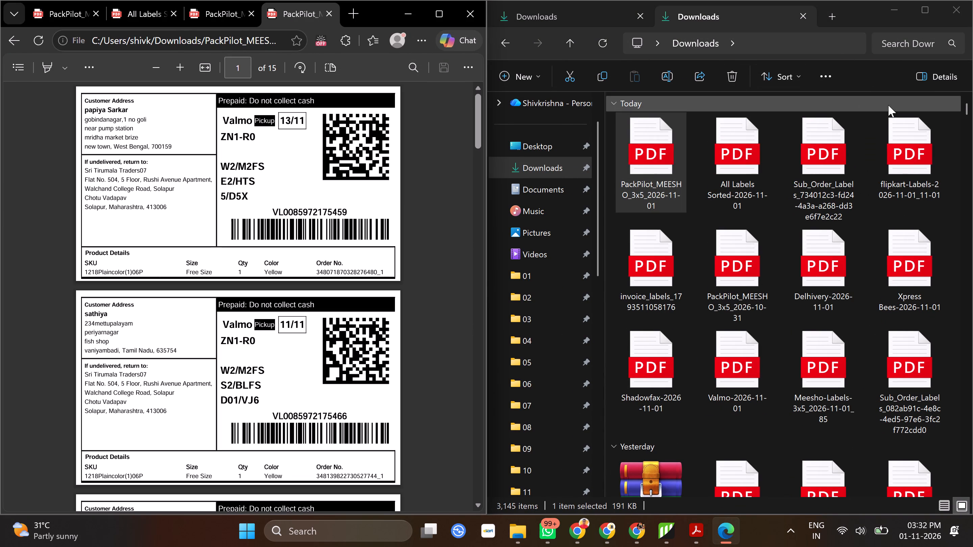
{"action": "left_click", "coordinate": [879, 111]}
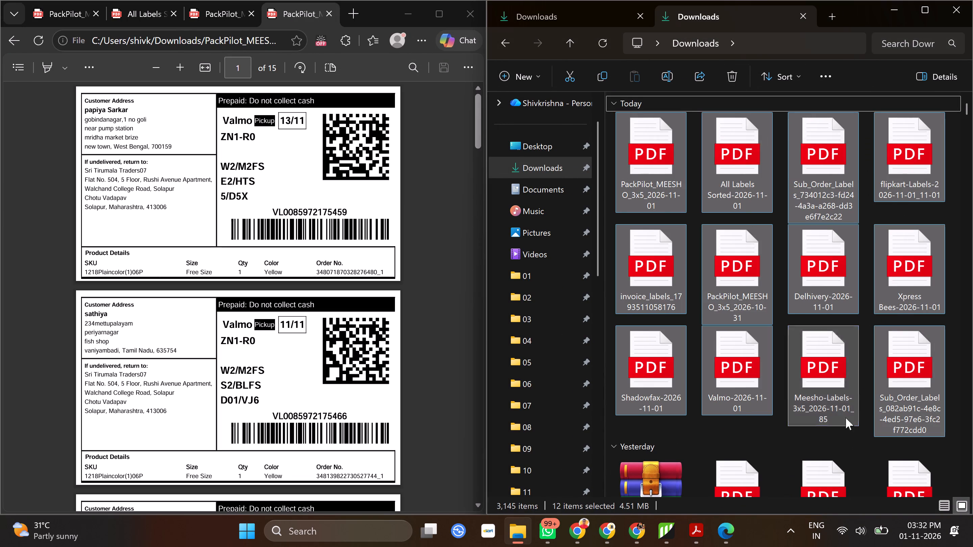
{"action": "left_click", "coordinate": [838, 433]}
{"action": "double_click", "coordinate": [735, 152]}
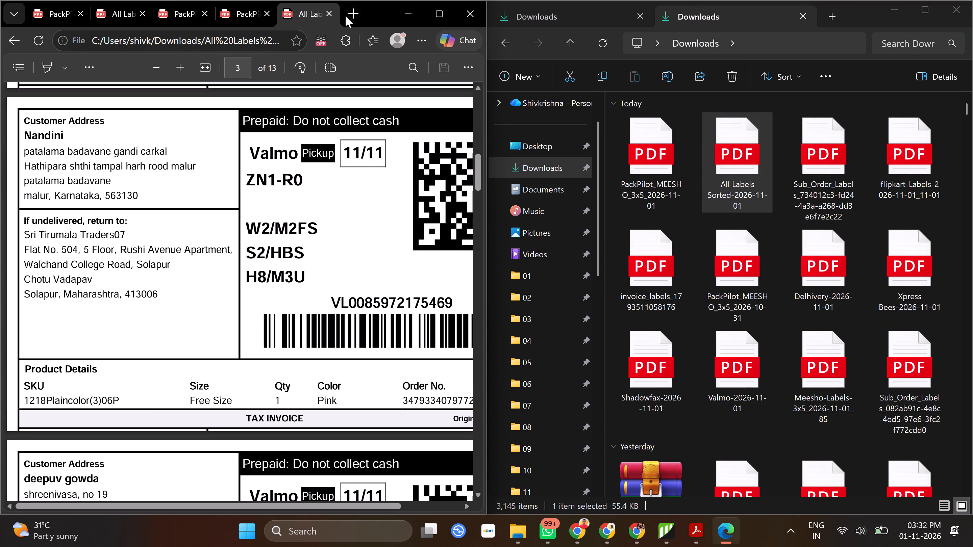
Close the surplus viewer tabs, leaving a single PackPilot_MEESHO_3x5_2026-11-01 tab open.
{"action": "triple_click", "coordinate": [327, 10]}
{"action": "left_click", "coordinate": [327, 10]}
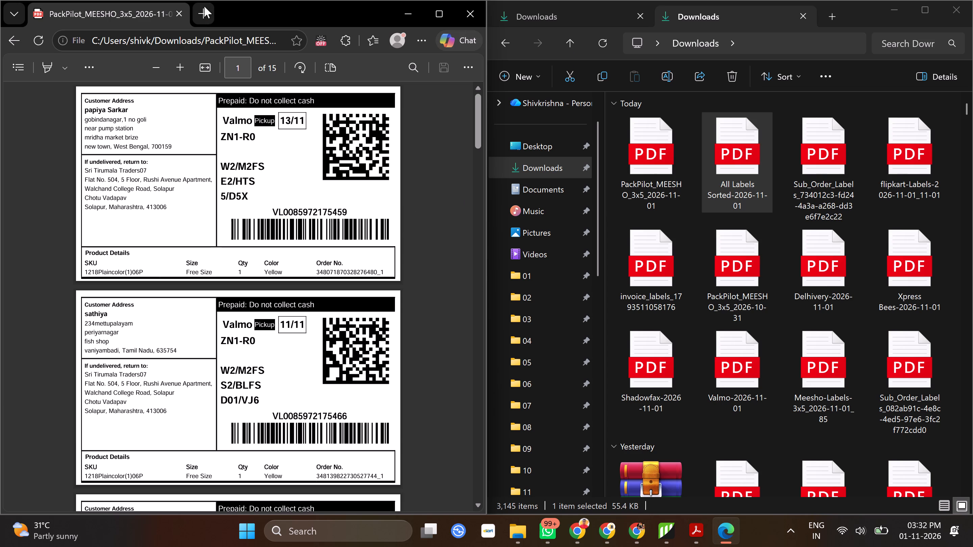
{"action": "left_click", "coordinate": [210, 14]}
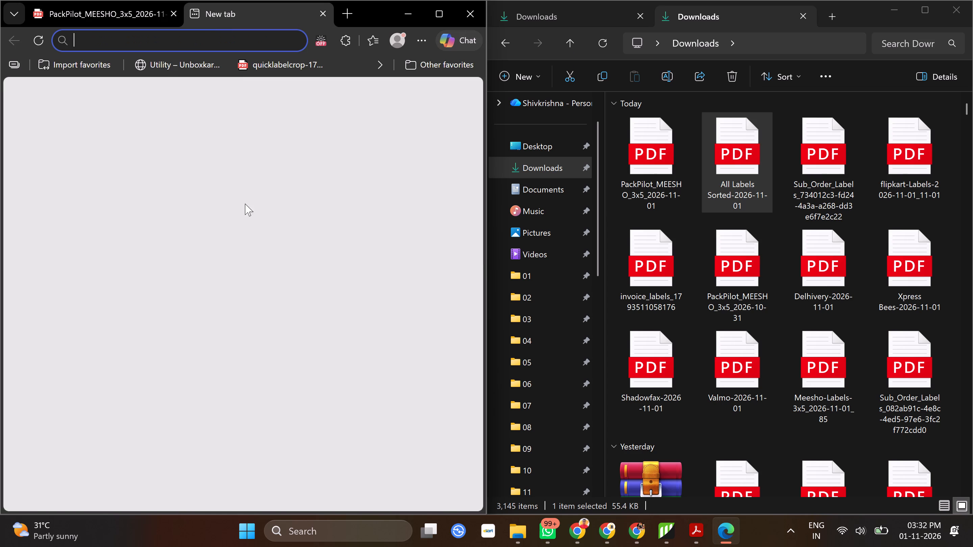
{"action": "left_click", "coordinate": [329, 14]}
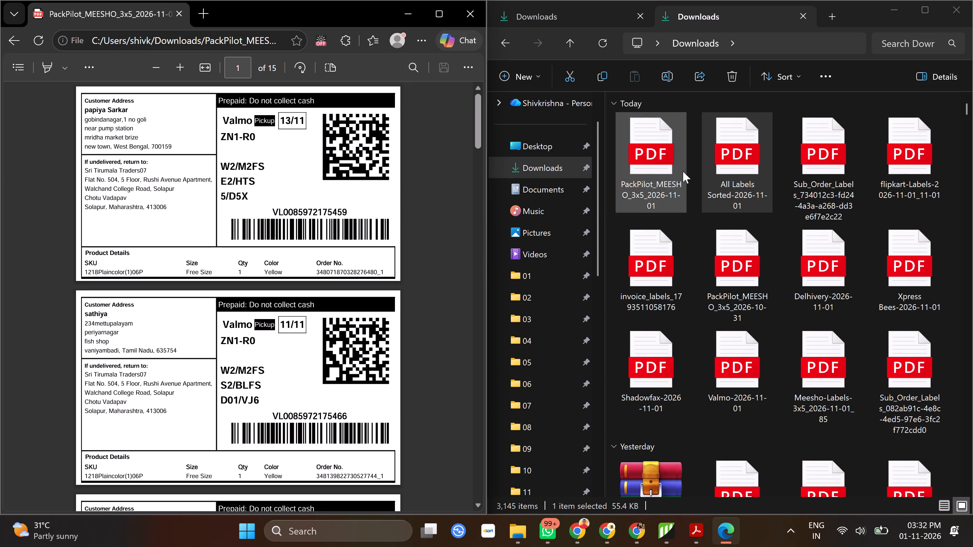
Open PackPilot_MEESHO_3x5_2026-11-01 and All Labels Sorted-2026-11-01 from Downloads in separate Edge tabs.
{"action": "right_click", "coordinate": [666, 170]}
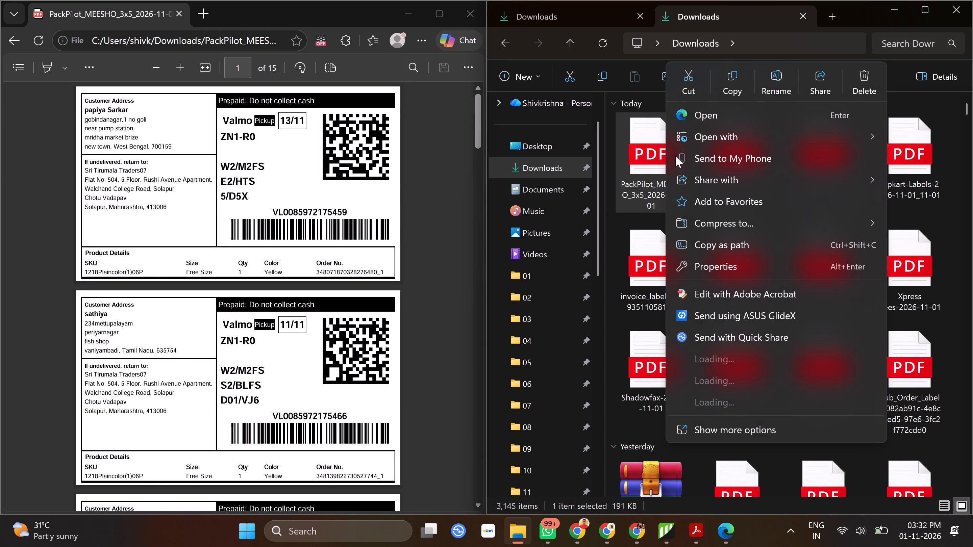
{"action": "left_click", "coordinate": [708, 111]}
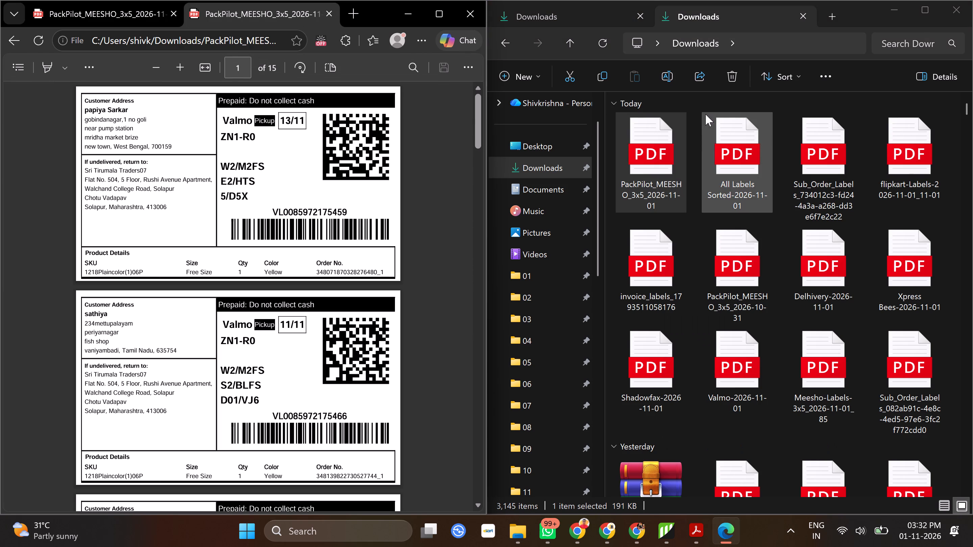
{"action": "right_click", "coordinate": [727, 171]}
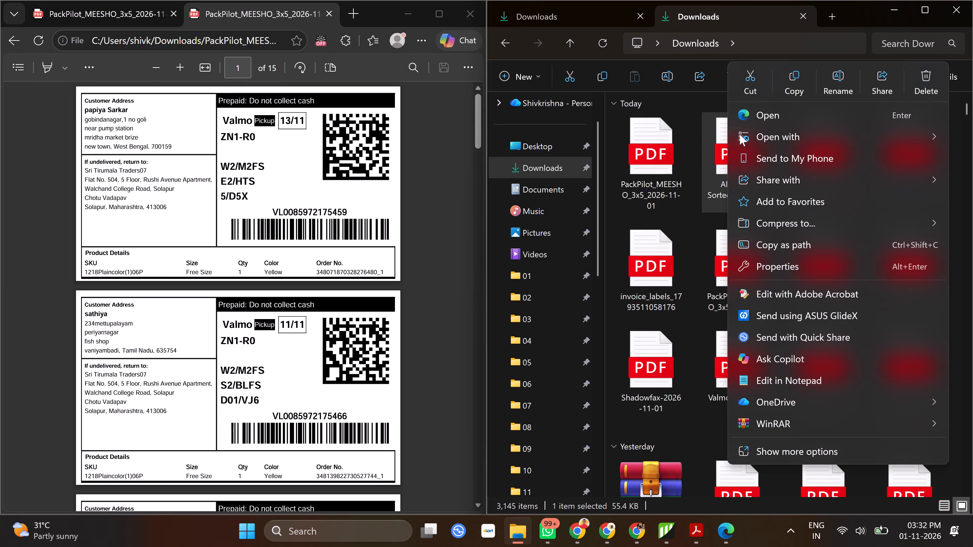
{"action": "left_click", "coordinate": [774, 112]}
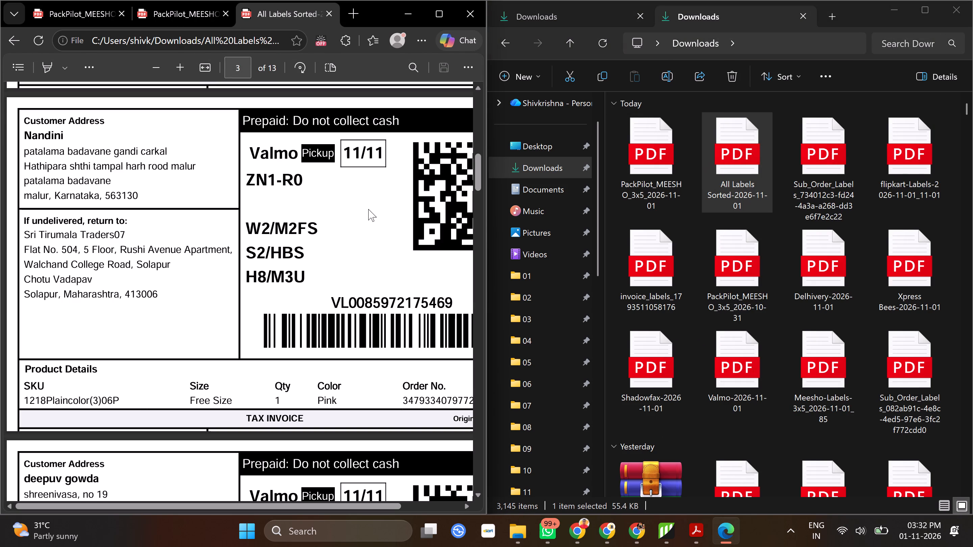
Close the surplus Downloads tab in File Explorer, keeping a single Downloads tab open.
{"action": "scroll", "coordinate": [369, 207], "scroll_direction": "down", "scroll_amount": 2, "text": "ctrl"}
{"action": "scroll", "coordinate": [363, 200], "scroll_direction": "up", "scroll_amount": 1, "text": "ctrl"}
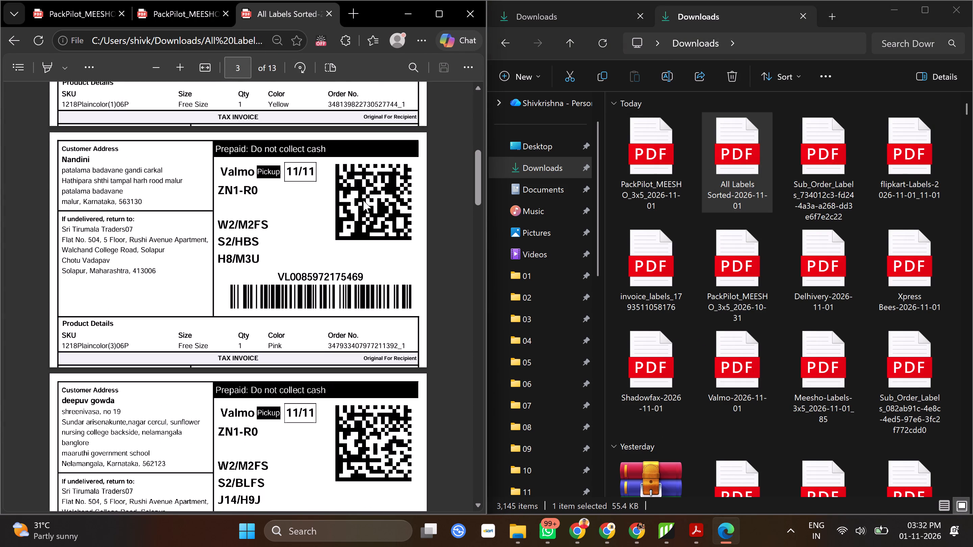
{"action": "scroll", "coordinate": [363, 200], "scroll_direction": "up", "scroll_amount": 14}
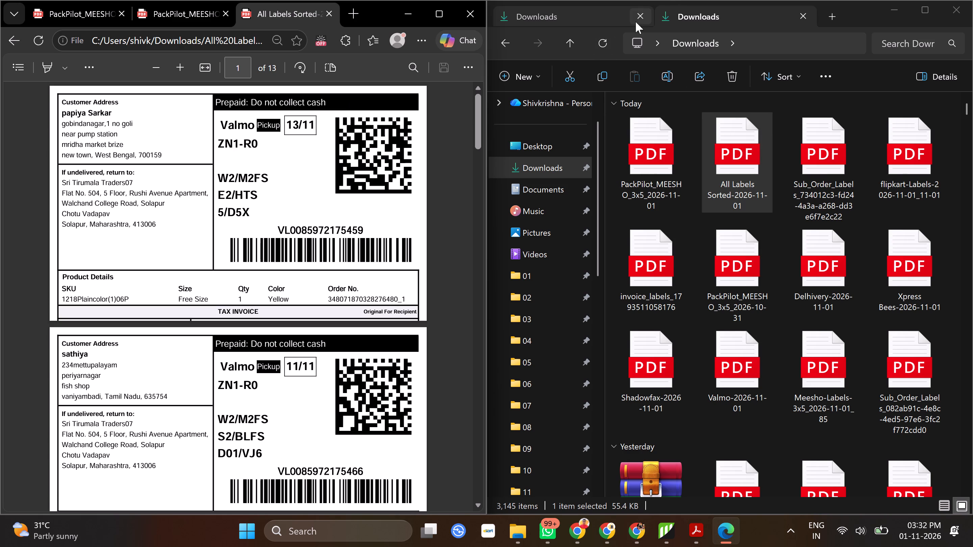
{"action": "left_click", "coordinate": [643, 16]}
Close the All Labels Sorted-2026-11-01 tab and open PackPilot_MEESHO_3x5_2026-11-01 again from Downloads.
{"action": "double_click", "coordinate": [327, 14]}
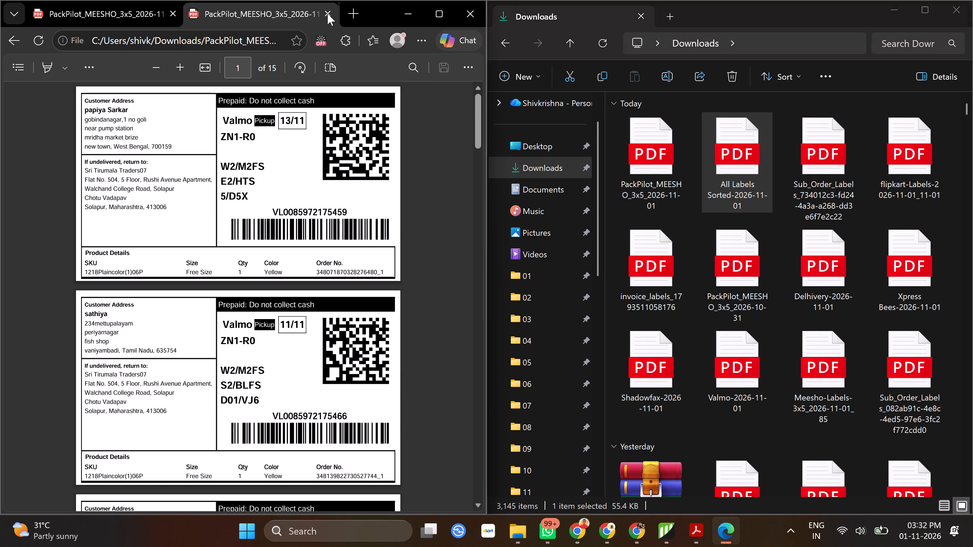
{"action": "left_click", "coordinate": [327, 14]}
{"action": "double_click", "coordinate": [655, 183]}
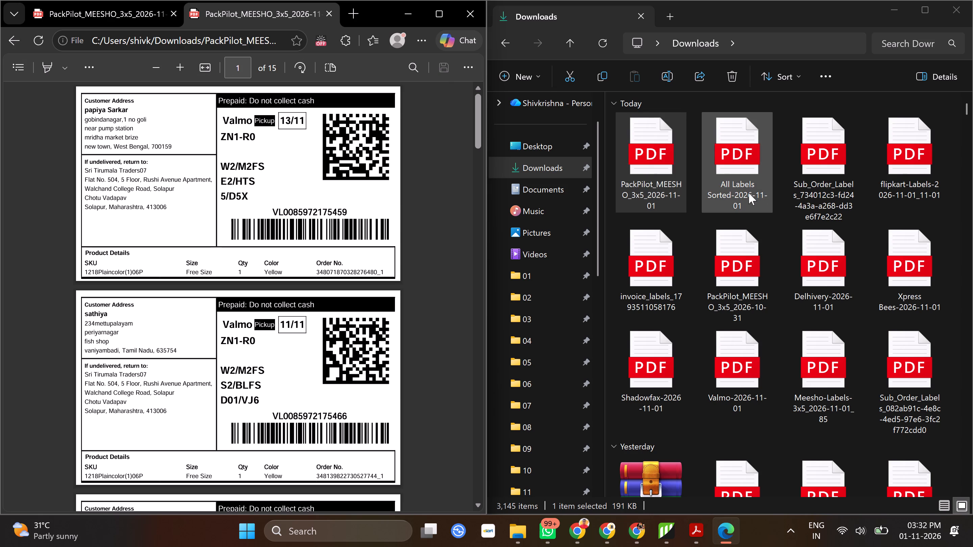
Snap the Downloads window to the left half of the screen, with the Edge PDF viewer filling the right half.
{"action": "left_click", "coordinate": [926, 8]}
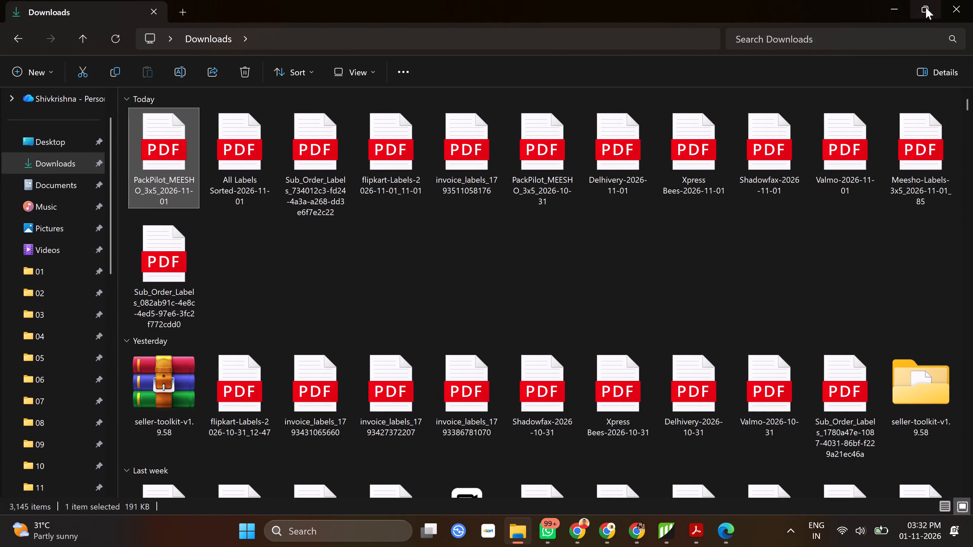
{"action": "left_click", "coordinate": [926, 7]}
{"action": "left_click", "coordinate": [926, 7]}
{"action": "left_click", "coordinate": [926, 7]}
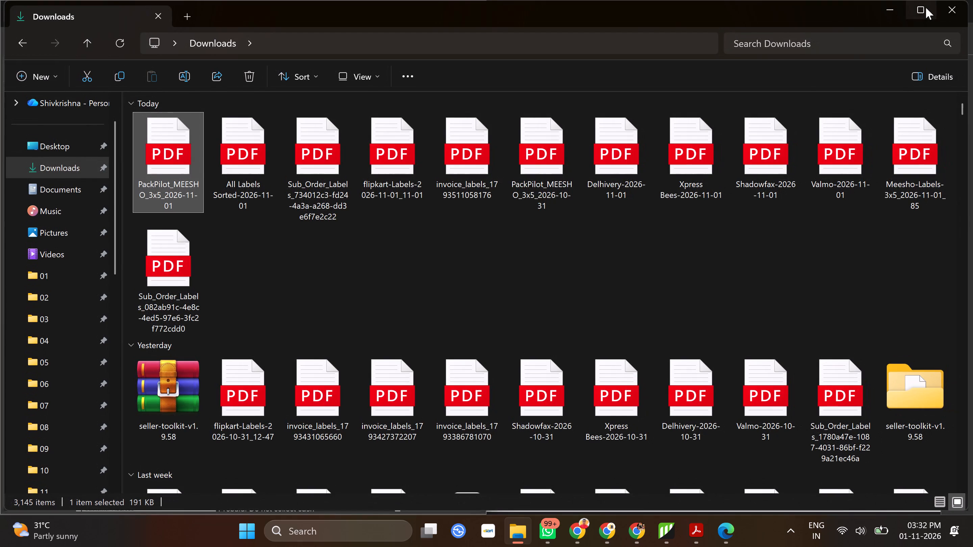
{"action": "left_click", "coordinate": [925, 8]}
{"action": "left_click", "coordinate": [925, 8]}
{"action": "left_click", "coordinate": [925, 8]}
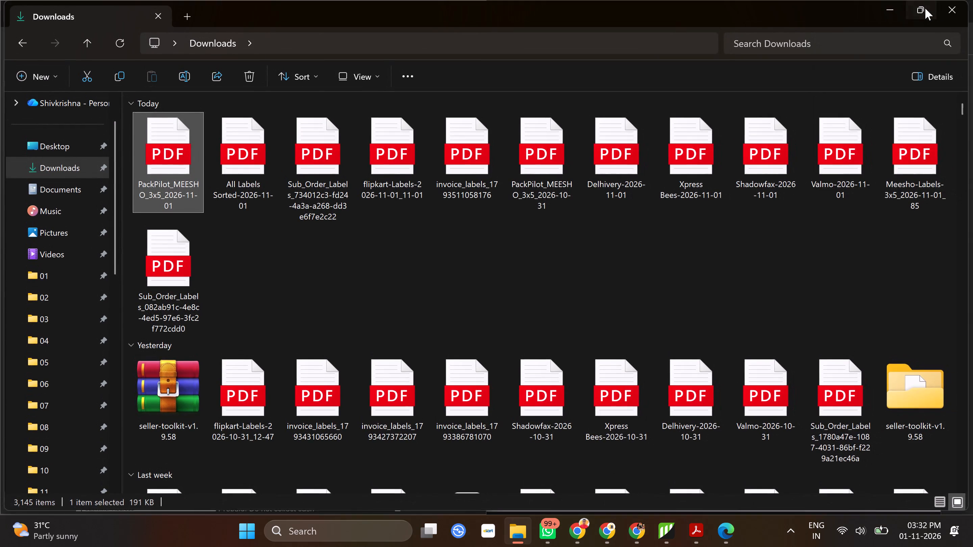
{"action": "left_click", "coordinate": [925, 8]}
{"action": "left_click", "coordinate": [924, 9]}
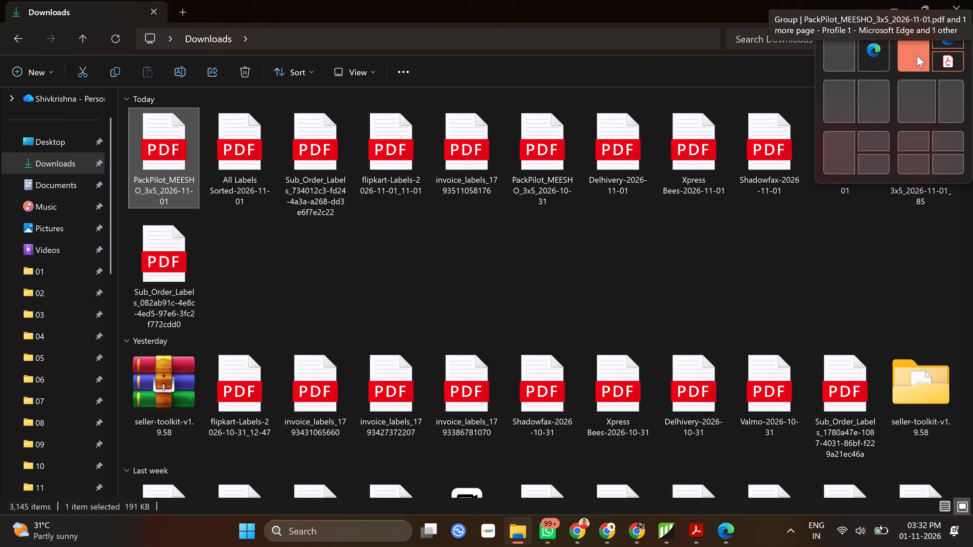
{"action": "left_click", "coordinate": [846, 60]}
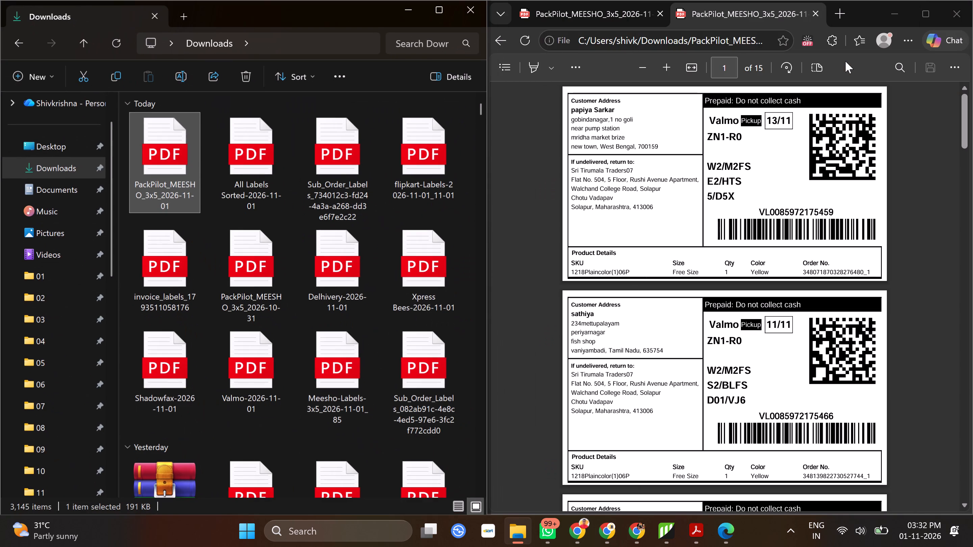
Open PackPilot_MEESHO_3x5_2026-11-01 and All Labels Sorted-2026-11-01 from Downloads as tabs in the Edge window.
{"action": "left_click", "coordinate": [130, 147]}
{"action": "double_click", "coordinate": [146, 152]}
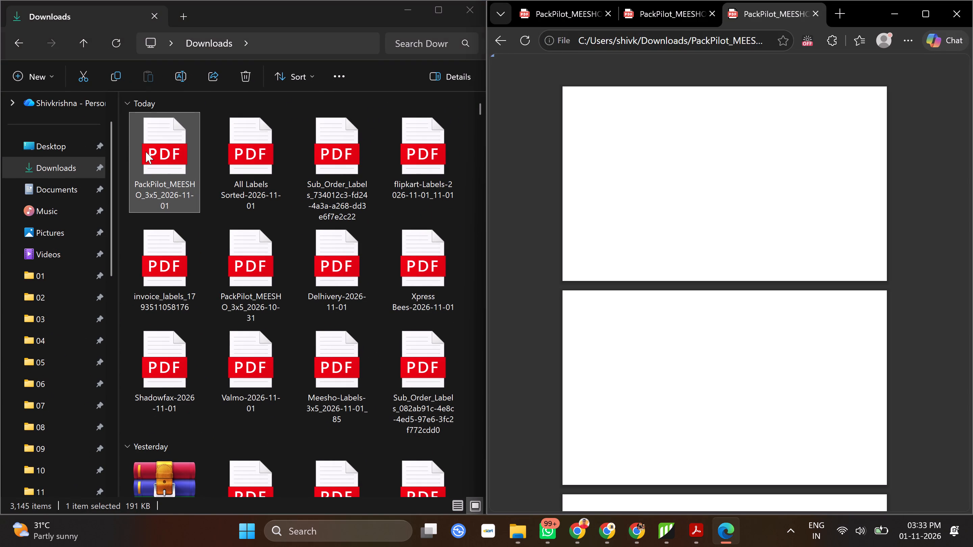
{"action": "left_click_drag", "start_coordinate": [264, 173], "coordinate": [719, 249]}
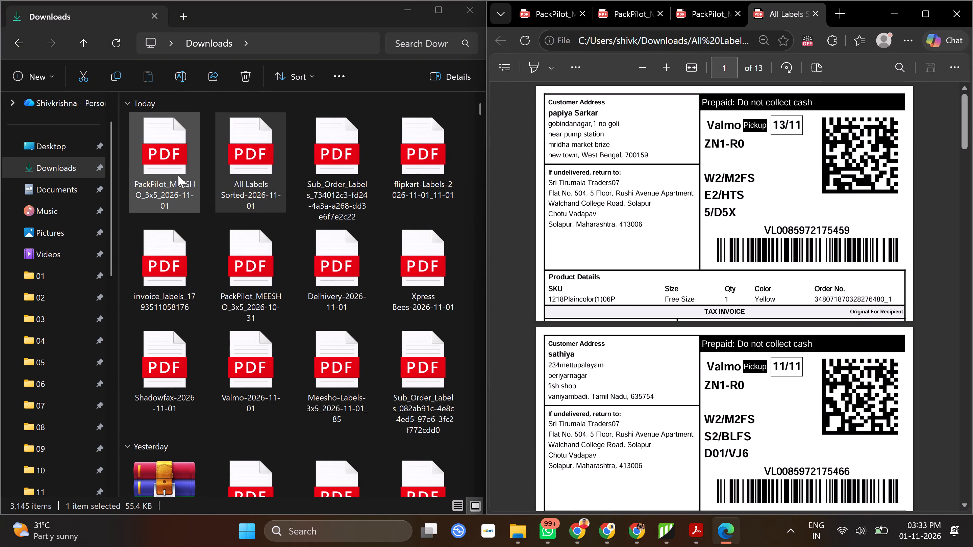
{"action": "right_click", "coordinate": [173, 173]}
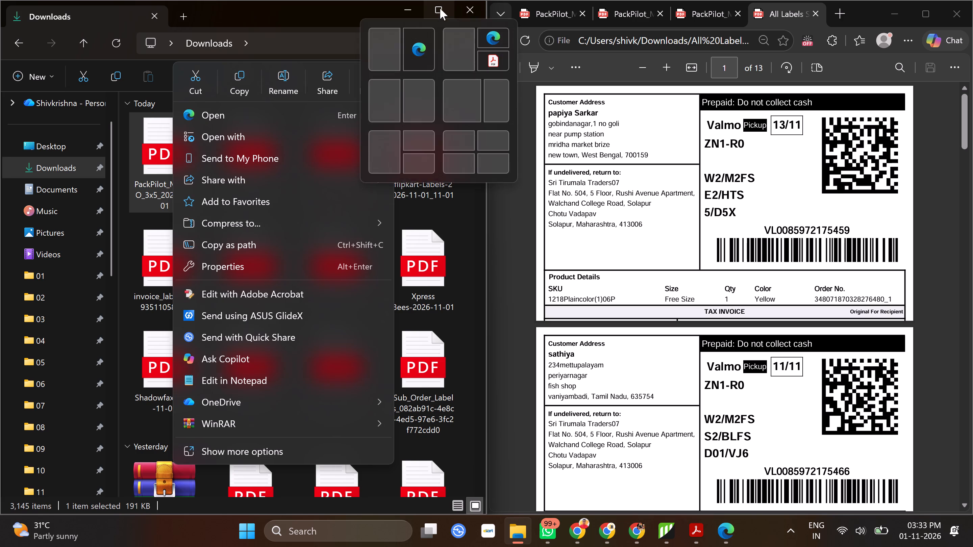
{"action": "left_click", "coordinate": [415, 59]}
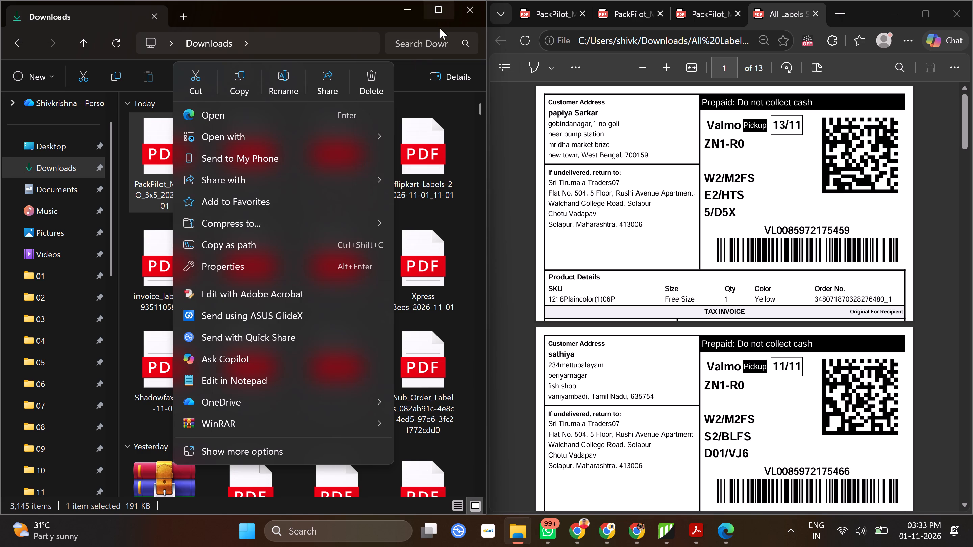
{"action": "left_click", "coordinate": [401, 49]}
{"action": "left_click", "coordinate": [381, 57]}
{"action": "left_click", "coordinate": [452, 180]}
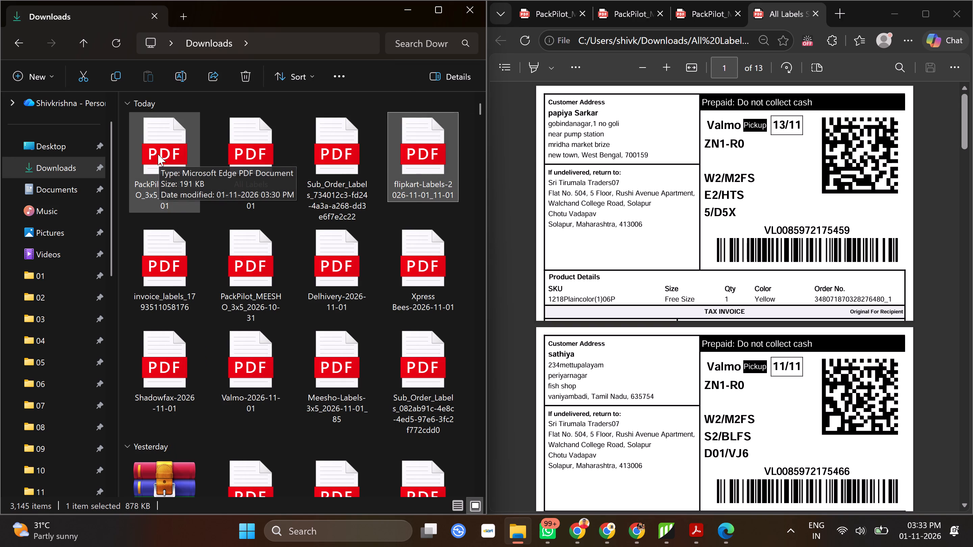
Open PackPilot_MEESHO_3x5_2026-11-01 again and move it into its own Edge window over the Downloads folder, beside All Labels Sorted.
{"action": "double_click", "coordinate": [158, 154]}
{"action": "left_click_drag", "start_coordinate": [778, 10], "coordinate": [151, 18]}
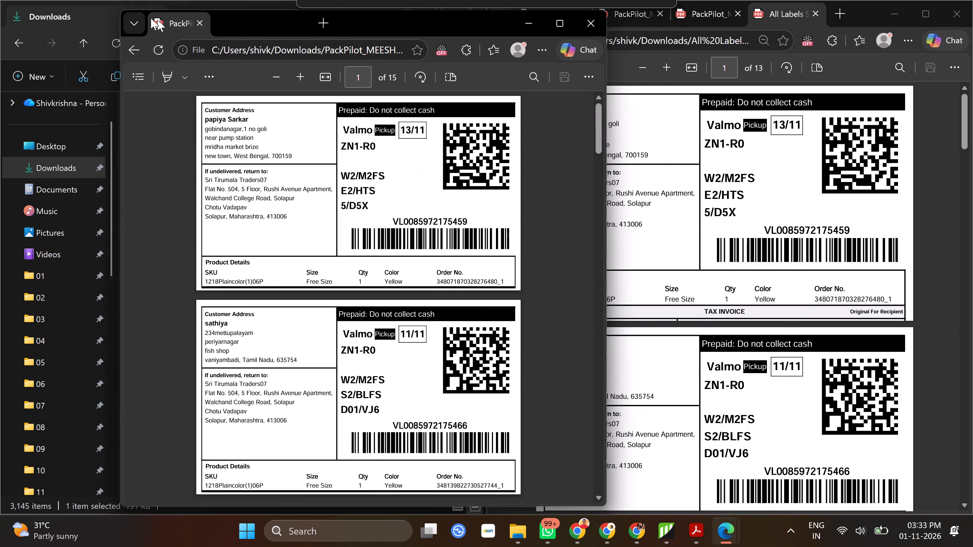
{"action": "left_click_drag", "start_coordinate": [151, 18], "coordinate": [39, 29]}
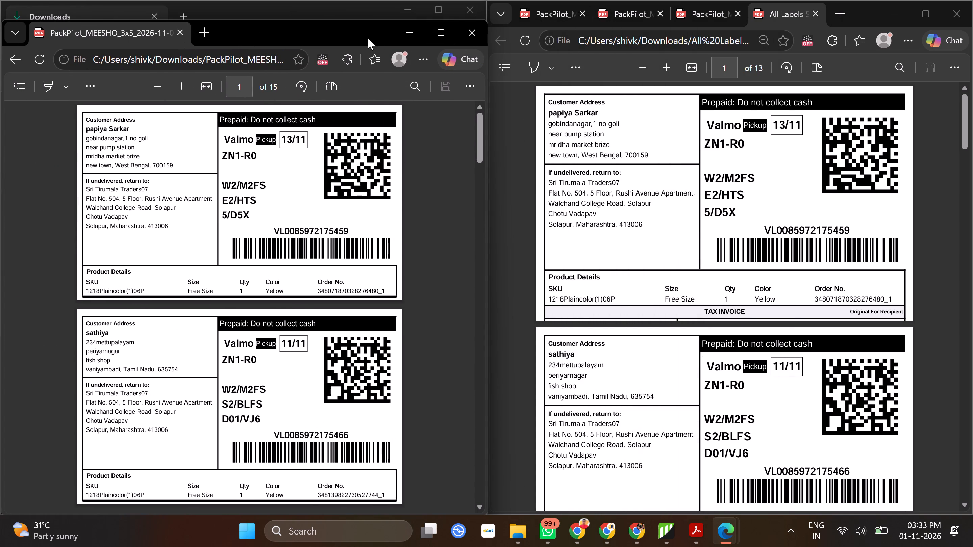
{"action": "left_click_drag", "start_coordinate": [300, 32], "coordinate": [298, 14]}
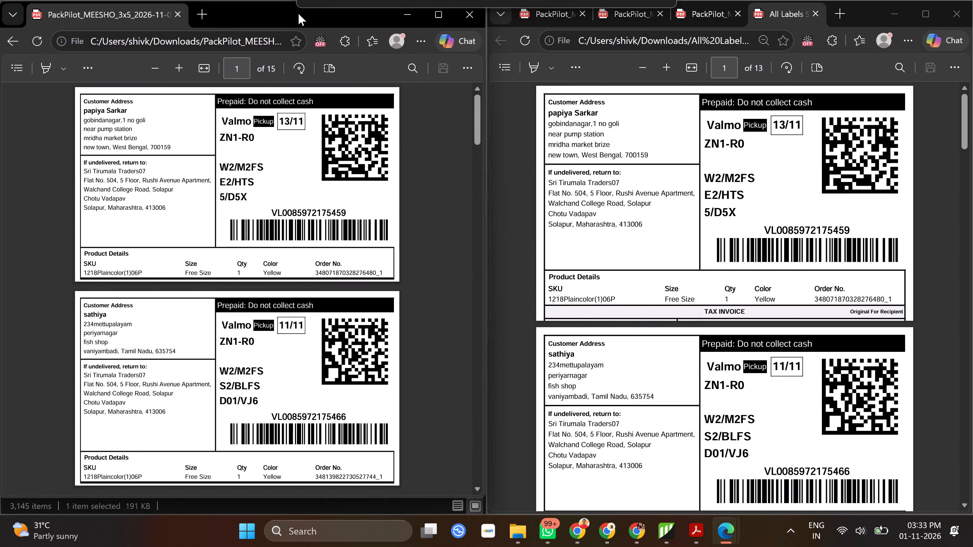
{"action": "left_click_drag", "start_coordinate": [298, 14], "coordinate": [297, 15]}
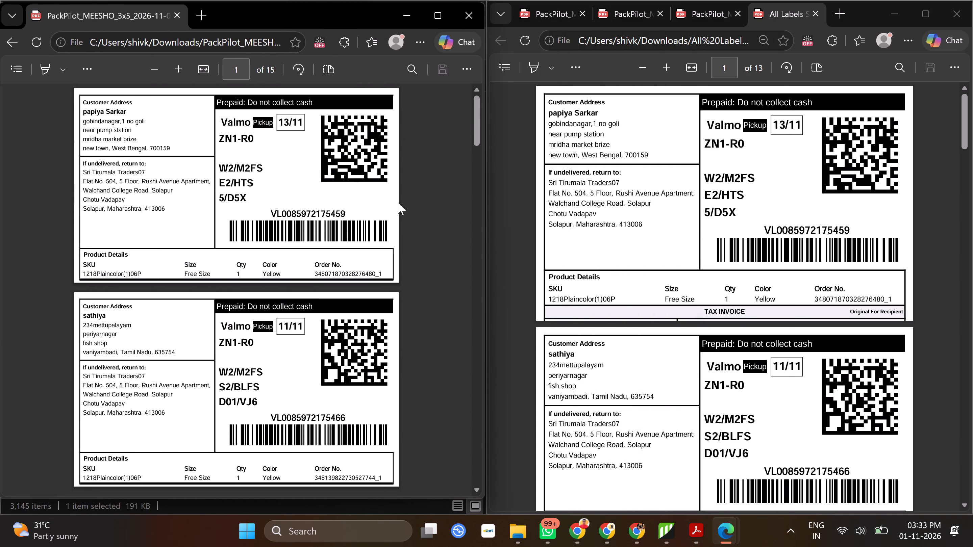
Close the three surplus PackPilot_MEESHO tabs in the other Edge window, leaving only All Labels Sorted-2026-11-01.
{"action": "left_click", "coordinate": [738, 13]}
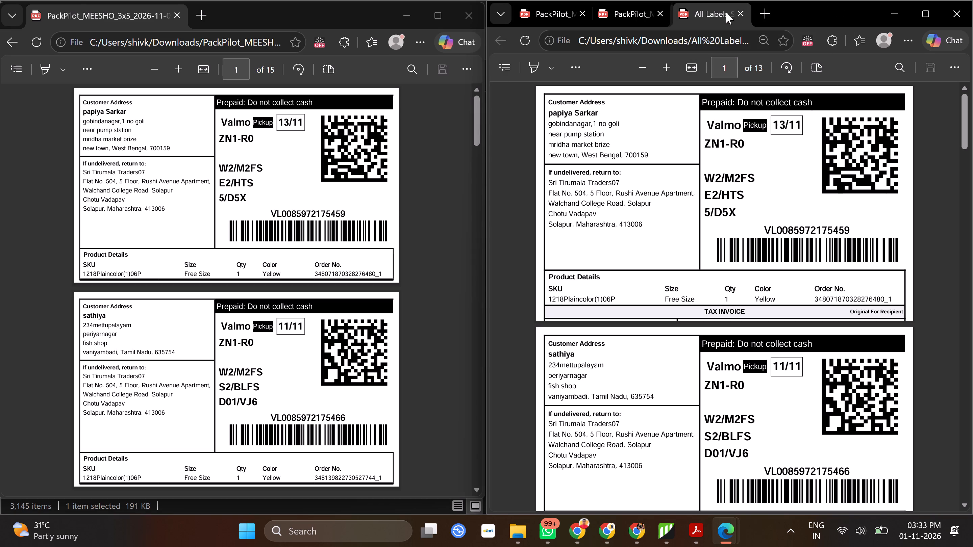
{"action": "left_click", "coordinate": [659, 15]}
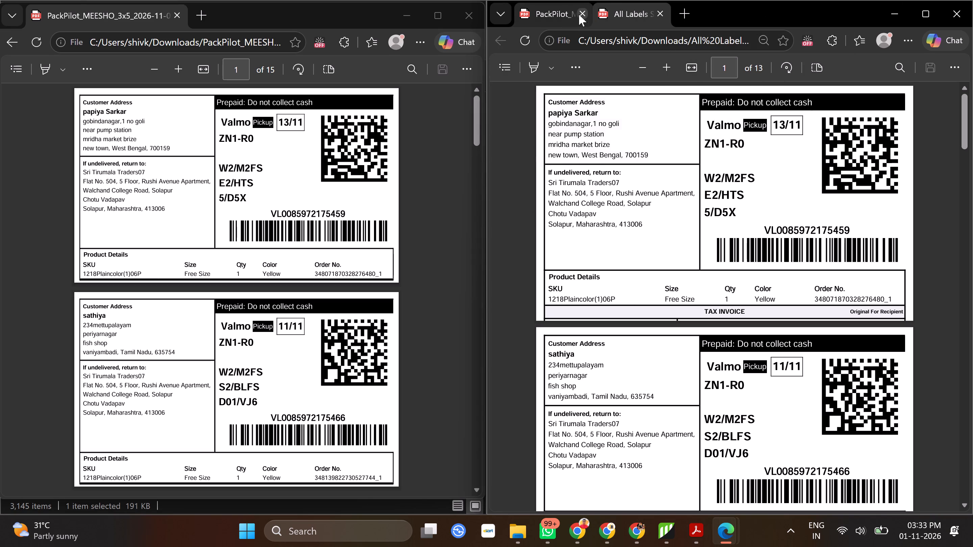
{"action": "left_click", "coordinate": [579, 14]}
Align the PackPilot_MEESHO_3x5_2026-11-01 window beside the All Labels Sorted-2026-11-01 window, with the first PackPilot label in view.
{"action": "scroll", "coordinate": [219, 233], "scroll_direction": "up", "scroll_amount": 4}
{"action": "scroll", "coordinate": [220, 229], "scroll_direction": "down", "scroll_amount": 5}
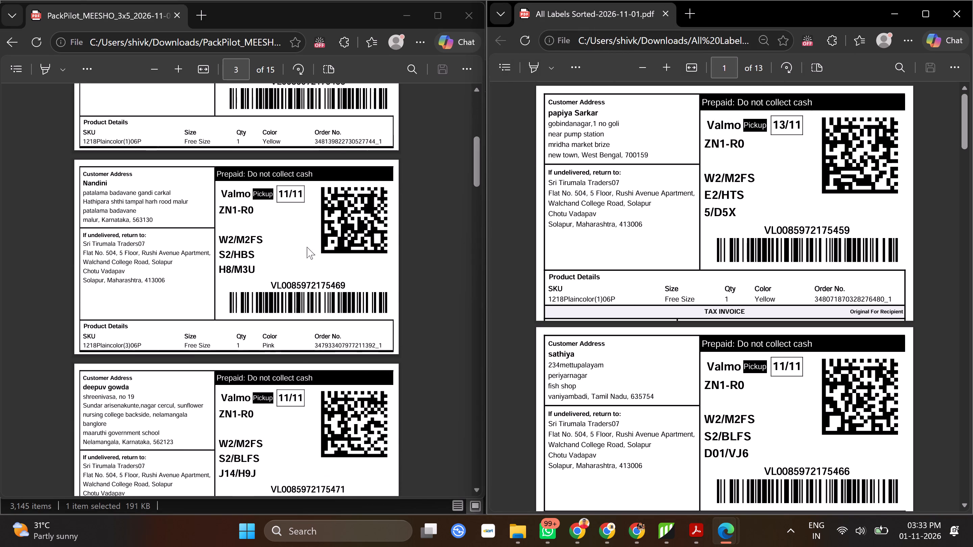
{"action": "scroll", "coordinate": [320, 278], "scroll_direction": "up", "scroll_amount": 8}
{"action": "scroll", "coordinate": [788, 297], "scroll_direction": "down", "scroll_amount": 5}
{"action": "scroll", "coordinate": [788, 298], "scroll_direction": "up", "scroll_amount": 5}
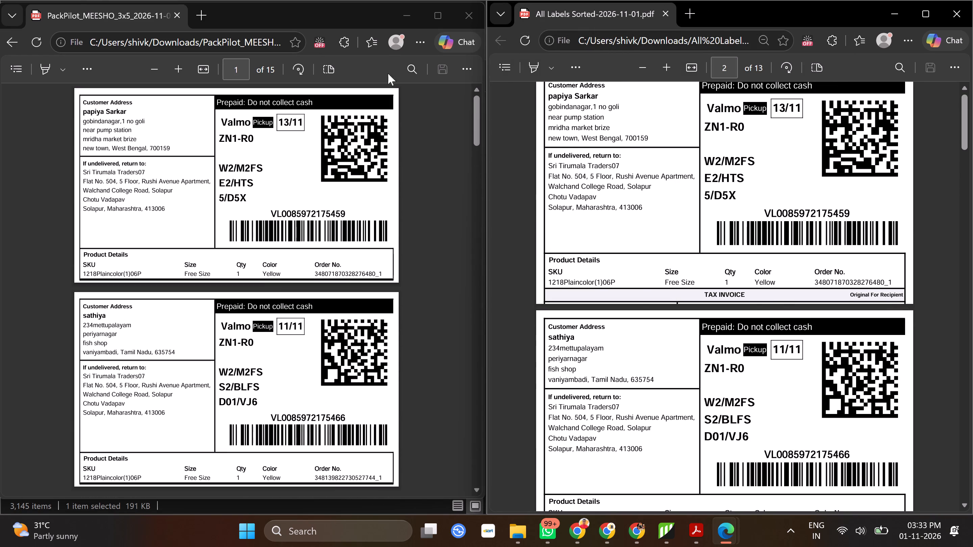
{"action": "left_click_drag", "start_coordinate": [294, 8], "coordinate": [297, 9]}
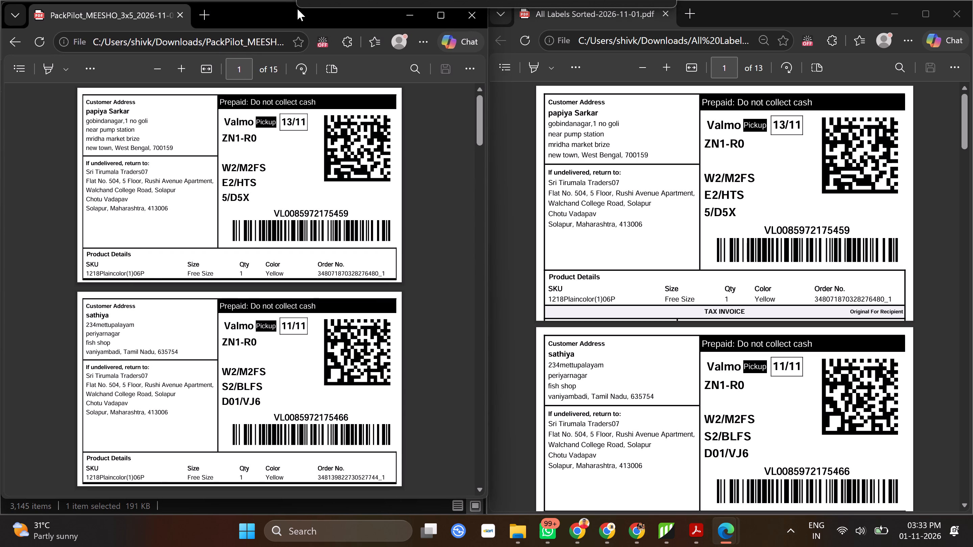
{"action": "left_click_drag", "start_coordinate": [297, 9], "coordinate": [298, 16]}
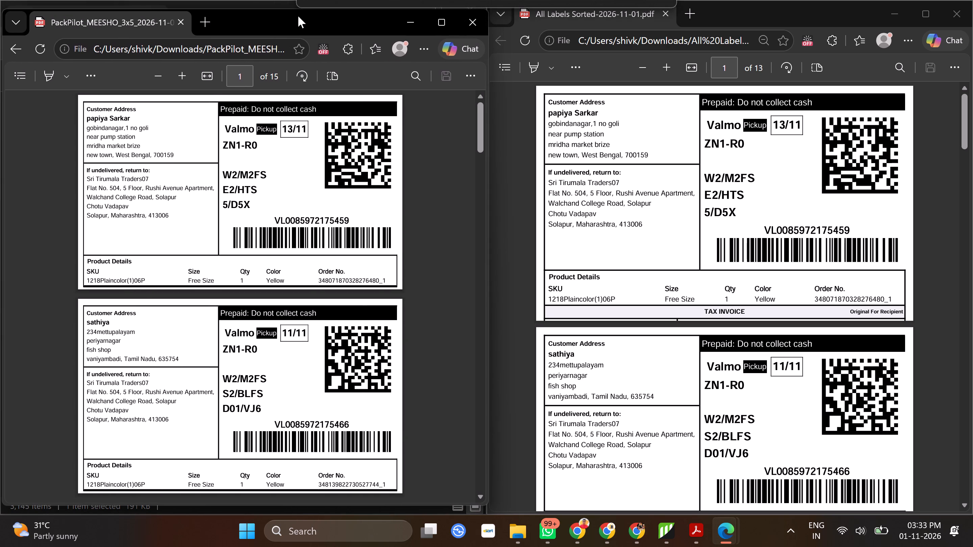
{"action": "left_click_drag", "start_coordinate": [298, 16], "coordinate": [296, 14]}
Enlarge the PackPilot labels to about the same display size as those in All Labels Sorted-2026-11-01.
{"action": "scroll", "coordinate": [263, 316], "scroll_direction": "up", "scroll_amount": 2}
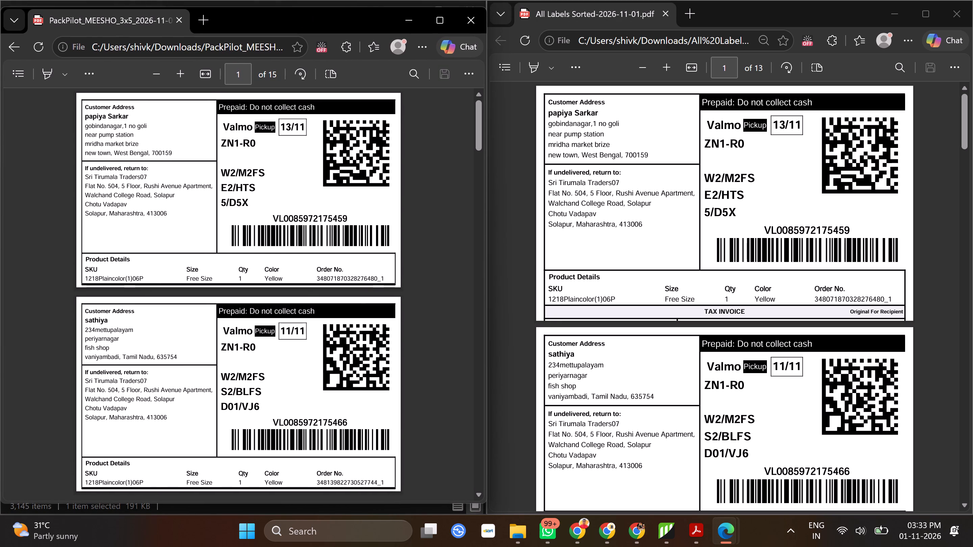
{"action": "scroll", "coordinate": [263, 316], "scroll_direction": "up", "scroll_amount": 2}
{"action": "scroll", "coordinate": [428, 295], "scroll_direction": "down", "scroll_amount": 1, "text": "ctrl"}
{"action": "scroll", "coordinate": [428, 295], "scroll_direction": "up", "scroll_amount": 1, "text": "ctrl"}
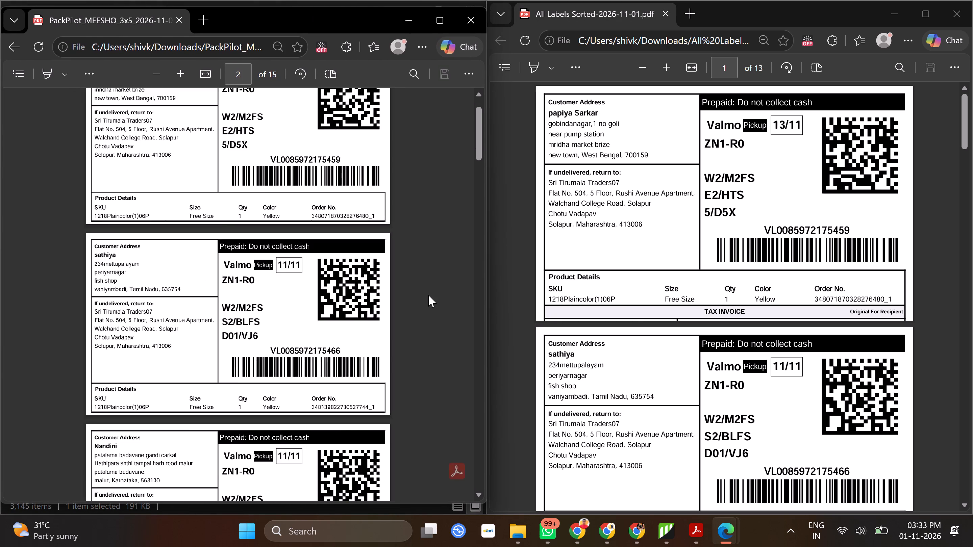
{"action": "scroll", "coordinate": [428, 295], "scroll_direction": "up", "scroll_amount": 1, "text": "ctrl"}
{"action": "scroll", "coordinate": [399, 293], "scroll_direction": "up", "scroll_amount": 9}
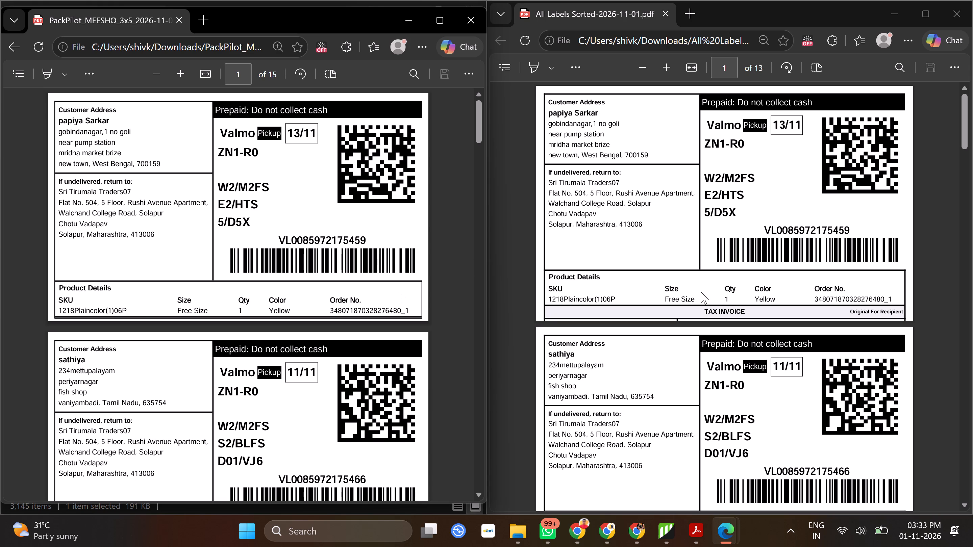
Compare the labels in both PDFs side by side, from the first label up to PackPilot's store-pickup label on page 6.
{"action": "scroll", "coordinate": [309, 280], "scroll_direction": "down", "scroll_amount": 1}
{"action": "scroll", "coordinate": [703, 289], "scroll_direction": "down", "scroll_amount": 1}
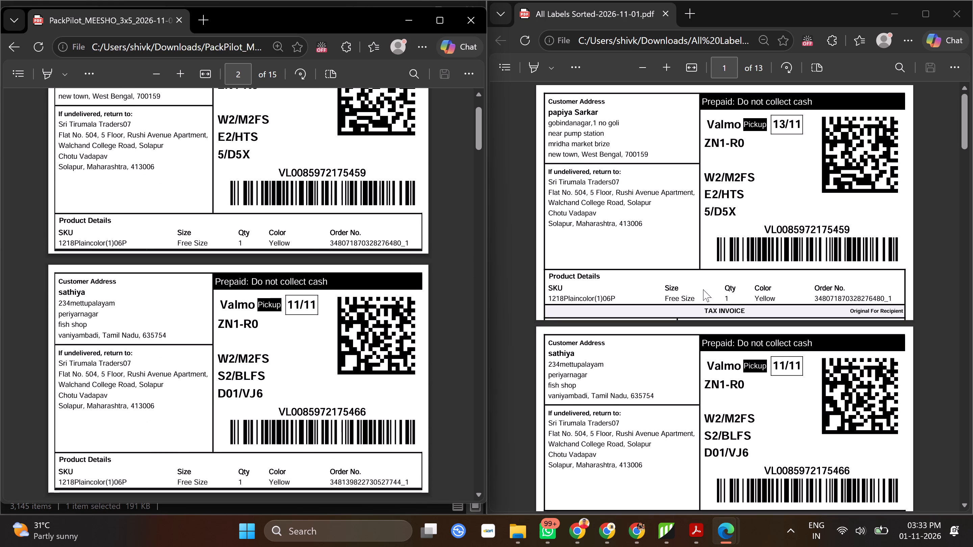
{"action": "scroll", "coordinate": [703, 289], "scroll_direction": "down", "scroll_amount": 1}
{"action": "scroll", "coordinate": [261, 293], "scroll_direction": "down", "scroll_amount": 3}
{"action": "scroll", "coordinate": [725, 336], "scroll_direction": "down", "scroll_amount": 3}
{"action": "scroll", "coordinate": [231, 340], "scroll_direction": "down", "scroll_amount": 4}
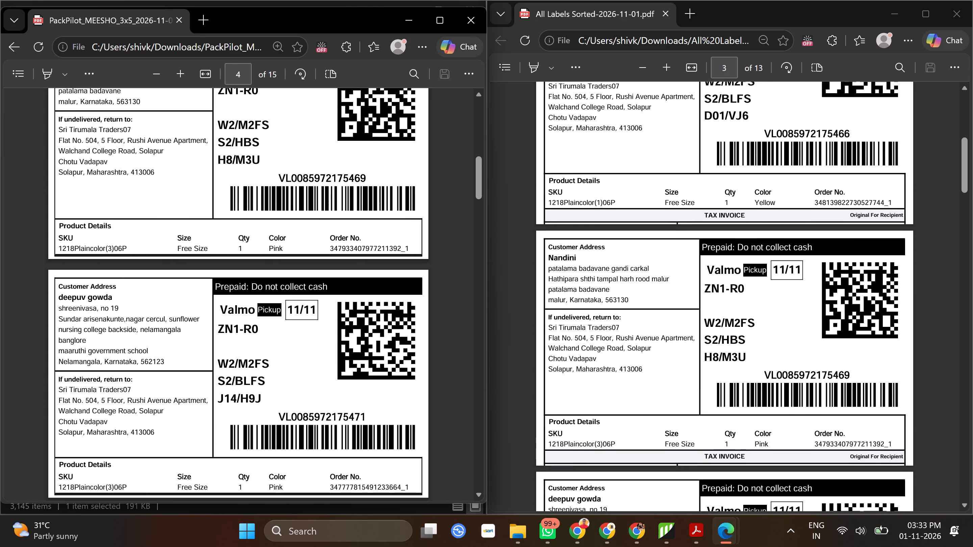
{"action": "scroll", "coordinate": [704, 325], "scroll_direction": "down", "scroll_amount": 3}
{"action": "scroll", "coordinate": [295, 344], "scroll_direction": "down", "scroll_amount": 1}
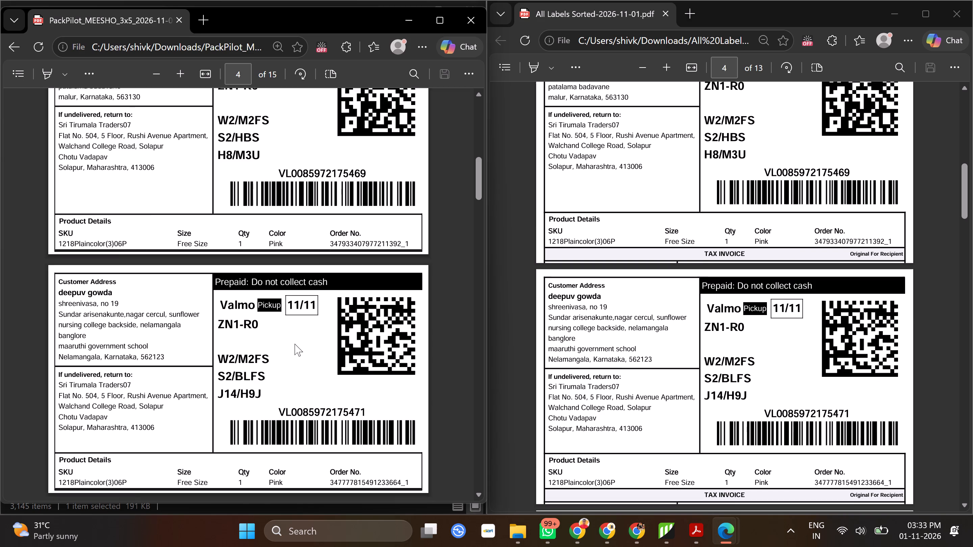
{"action": "scroll", "coordinate": [295, 344], "scroll_direction": "down", "scroll_amount": 3}
{"action": "scroll", "coordinate": [621, 315], "scroll_direction": "down", "scroll_amount": 3}
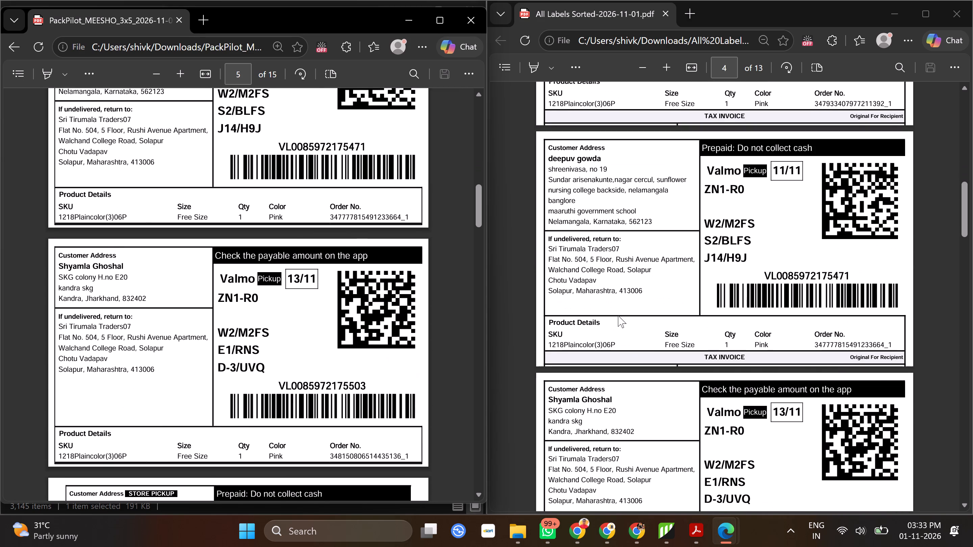
{"action": "scroll", "coordinate": [618, 315], "scroll_direction": "down", "scroll_amount": 1}
{"action": "scroll", "coordinate": [86, 286], "scroll_direction": "down", "scroll_amount": 4}
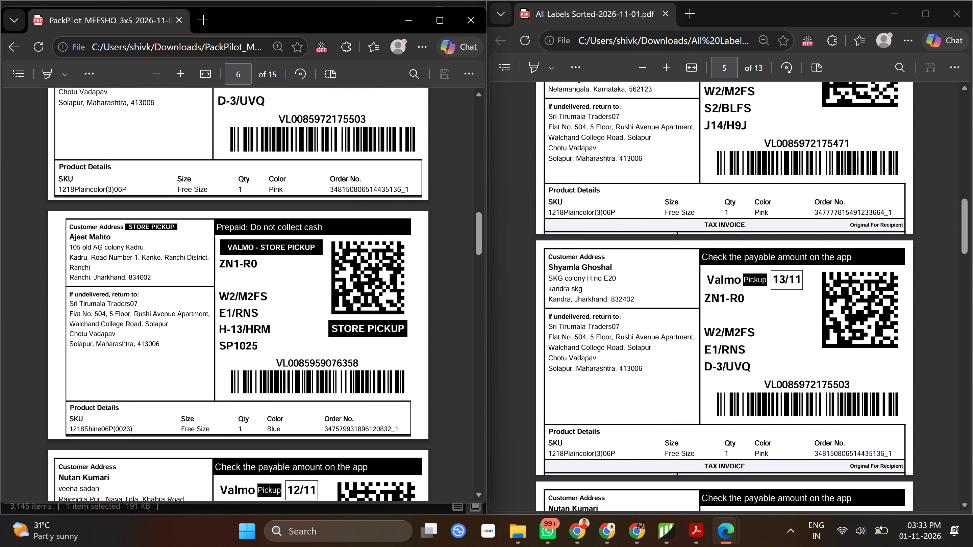
{"action": "scroll", "coordinate": [719, 279], "scroll_direction": "down", "scroll_amount": 1}
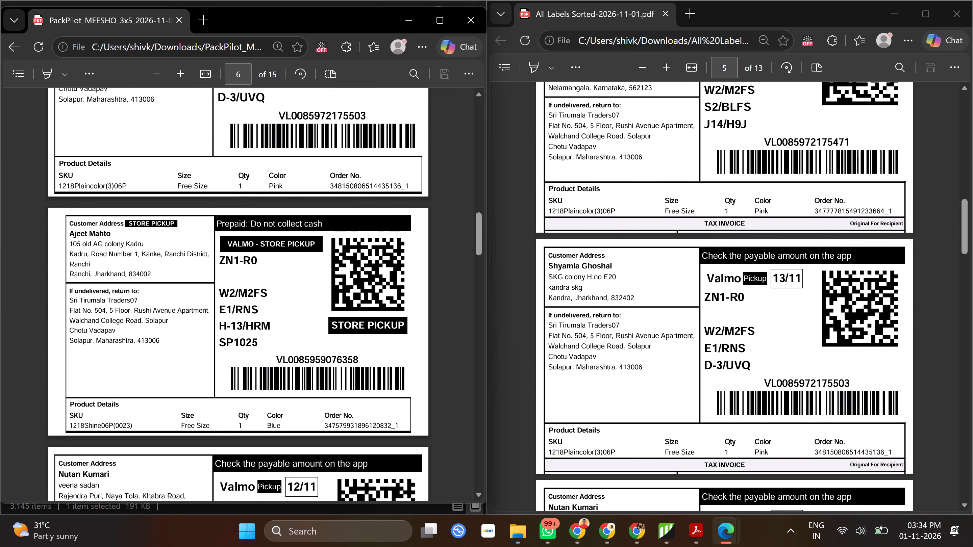
{"action": "scroll", "coordinate": [719, 279], "scroll_direction": "down", "scroll_amount": 1}
{"action": "scroll", "coordinate": [719, 279], "scroll_direction": "up", "scroll_amount": 2}
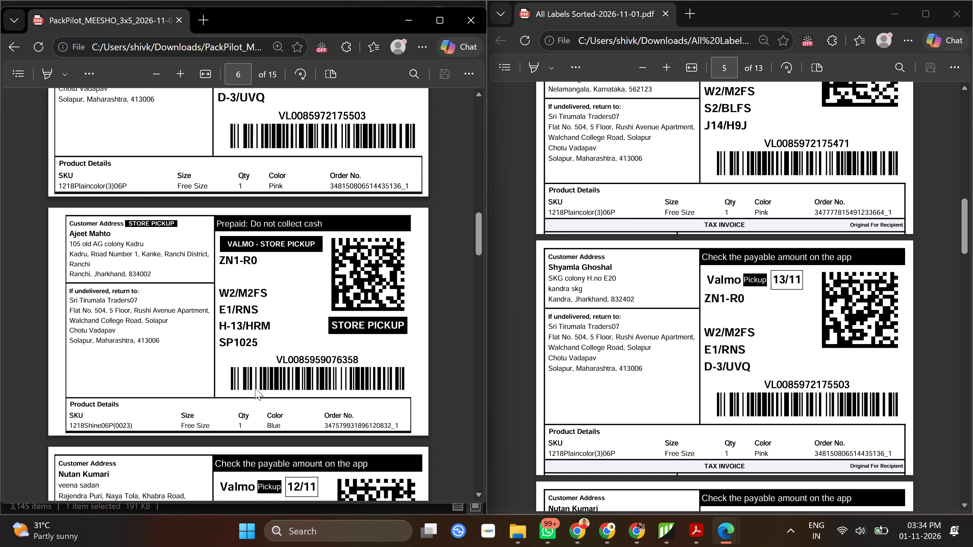
{"action": "scroll", "coordinate": [255, 384], "scroll_direction": "up", "scroll_amount": 3}
{"action": "scroll", "coordinate": [923, 402], "scroll_direction": "up", "scroll_amount": 2}
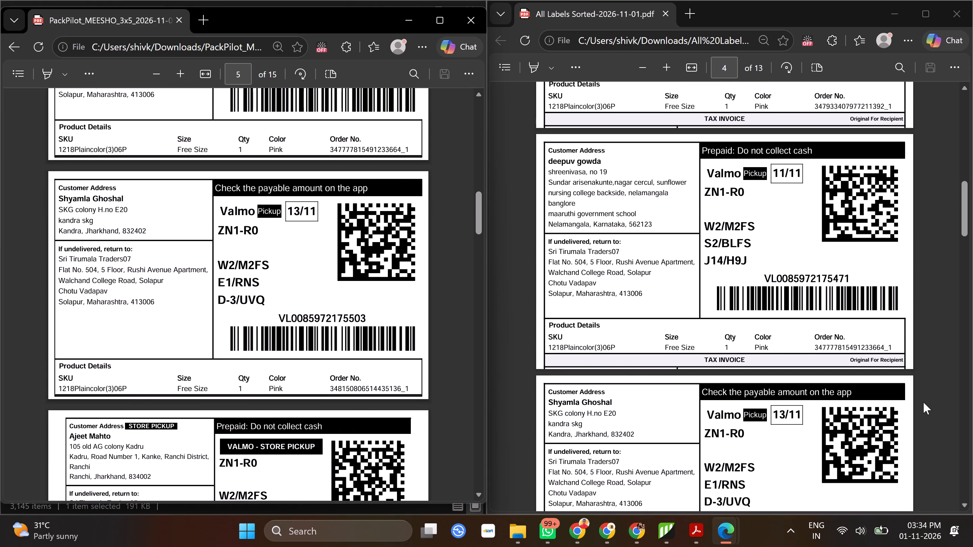
{"action": "scroll", "coordinate": [923, 402], "scroll_direction": "down", "scroll_amount": 3}
{"action": "scroll", "coordinate": [222, 393], "scroll_direction": "down", "scroll_amount": 3}
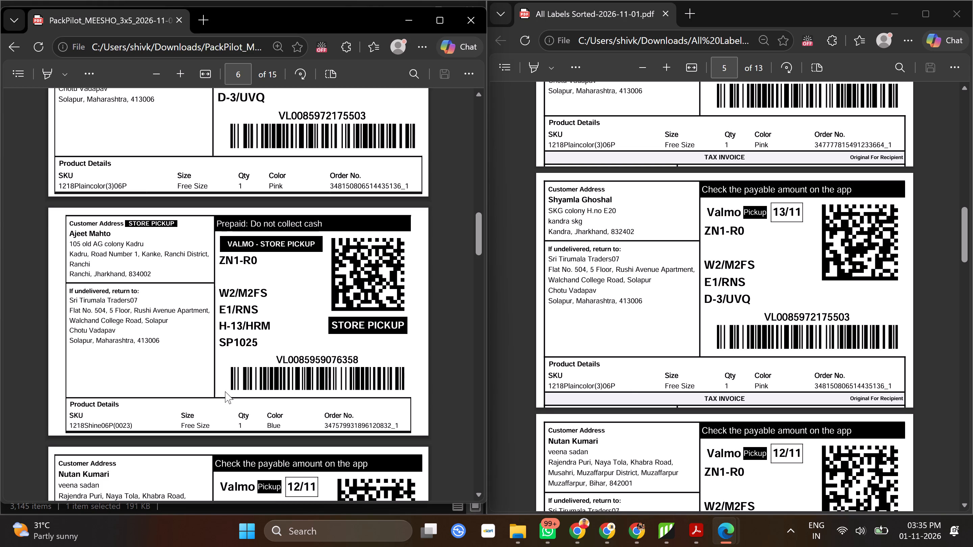
Compare the remaining labels in both PDFs side by side, through to the summary page at the end of the PackPilot file.
{"action": "scroll", "coordinate": [266, 367], "scroll_direction": "down", "scroll_amount": 2}
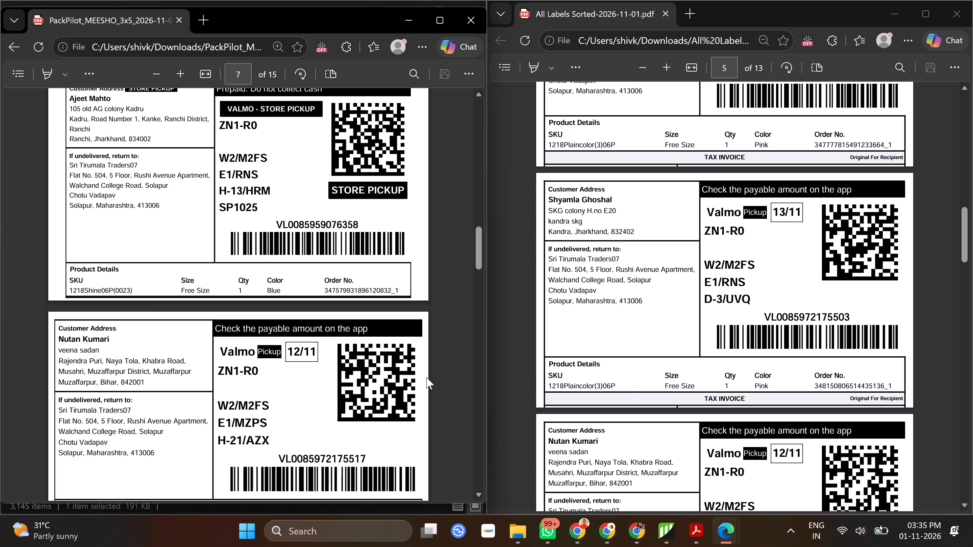
{"action": "scroll", "coordinate": [328, 386], "scroll_direction": "down", "scroll_amount": 2}
{"action": "scroll", "coordinate": [592, 319], "scroll_direction": "down", "scroll_amount": 3}
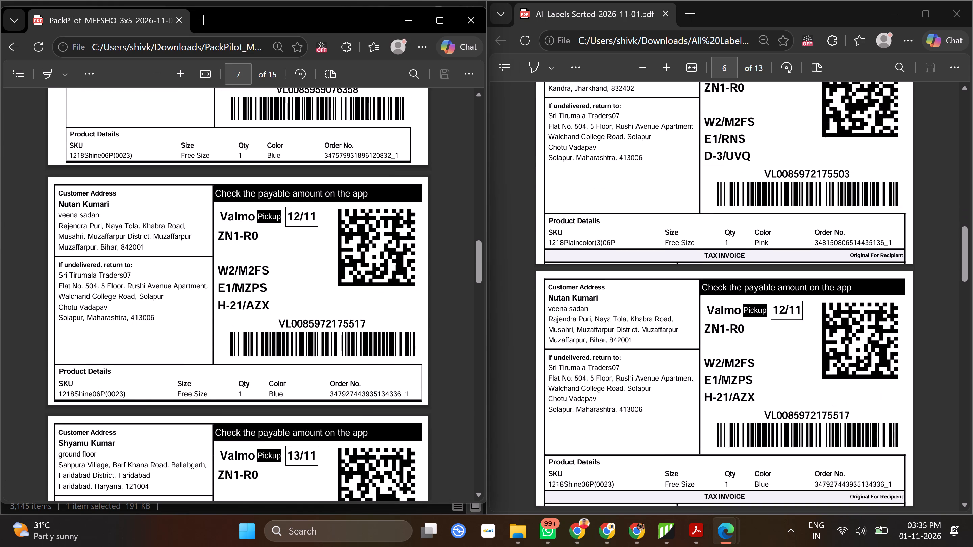
{"action": "scroll", "coordinate": [594, 319], "scroll_direction": "down", "scroll_amount": 1}
{"action": "scroll", "coordinate": [356, 340], "scroll_direction": "down", "scroll_amount": 3}
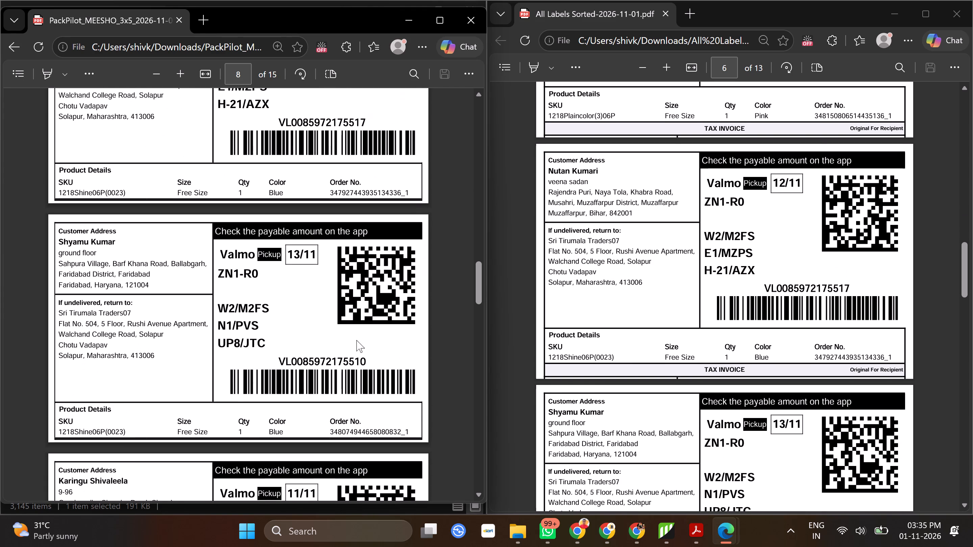
{"action": "scroll", "coordinate": [547, 312], "scroll_direction": "down", "scroll_amount": 3}
{"action": "scroll", "coordinate": [348, 321], "scroll_direction": "down", "scroll_amount": 2}
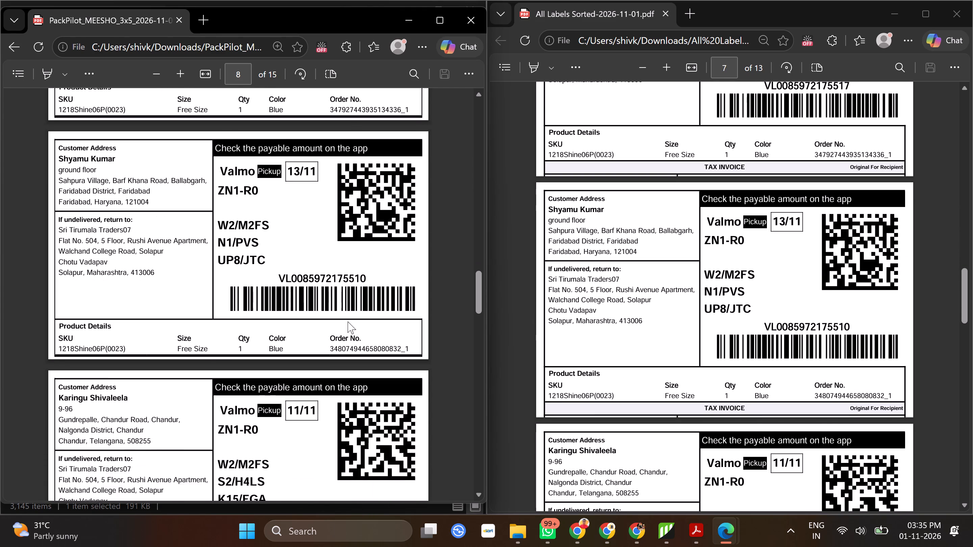
{"action": "scroll", "coordinate": [348, 321], "scroll_direction": "down", "scroll_amount": 2}
{"action": "scroll", "coordinate": [631, 297], "scroll_direction": "down", "scroll_amount": 4}
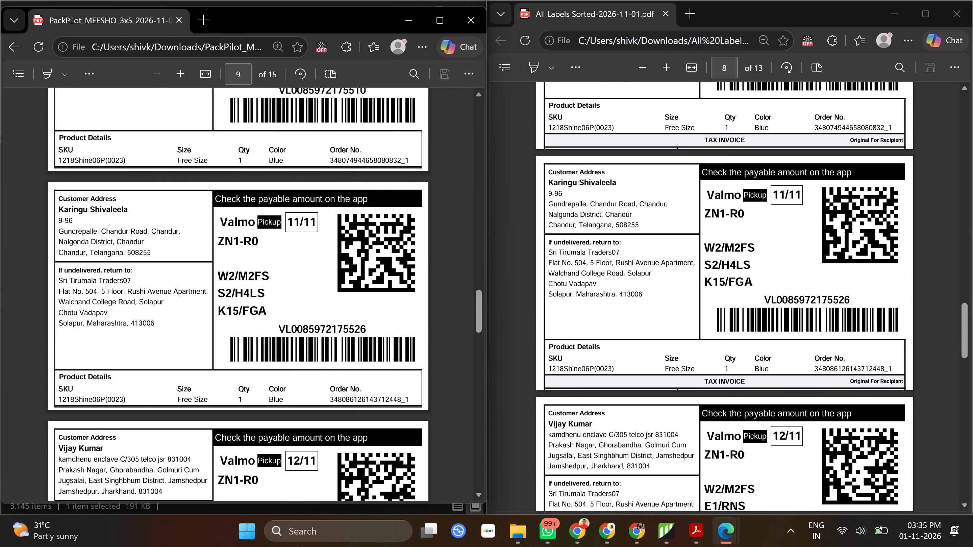
{"action": "scroll", "coordinate": [195, 284], "scroll_direction": "down", "scroll_amount": 4}
{"action": "scroll", "coordinate": [676, 287], "scroll_direction": "down", "scroll_amount": 3}
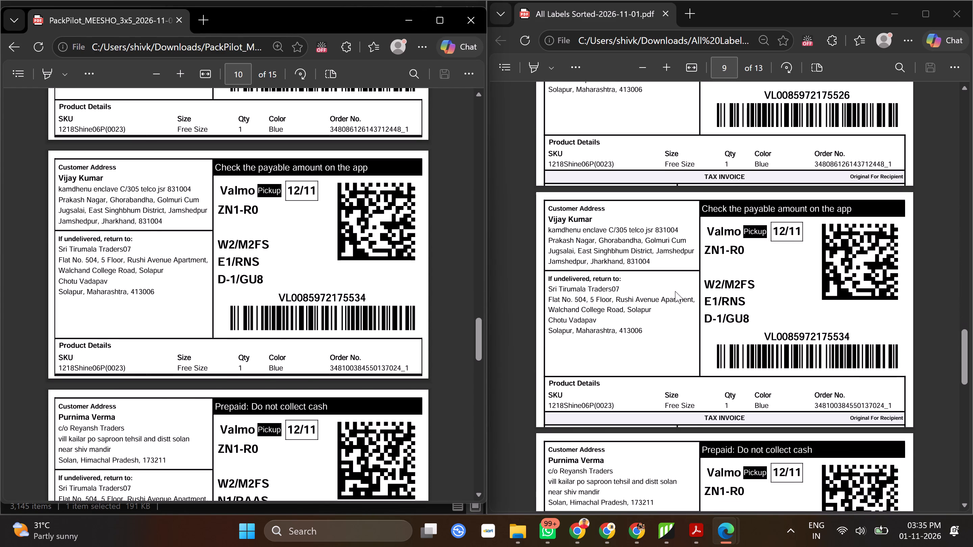
{"action": "scroll", "coordinate": [675, 291], "scroll_direction": "down", "scroll_amount": 2}
{"action": "scroll", "coordinate": [440, 300], "scroll_direction": "down", "scroll_amount": 4}
{"action": "scroll", "coordinate": [706, 302], "scroll_direction": "down", "scroll_amount": 4}
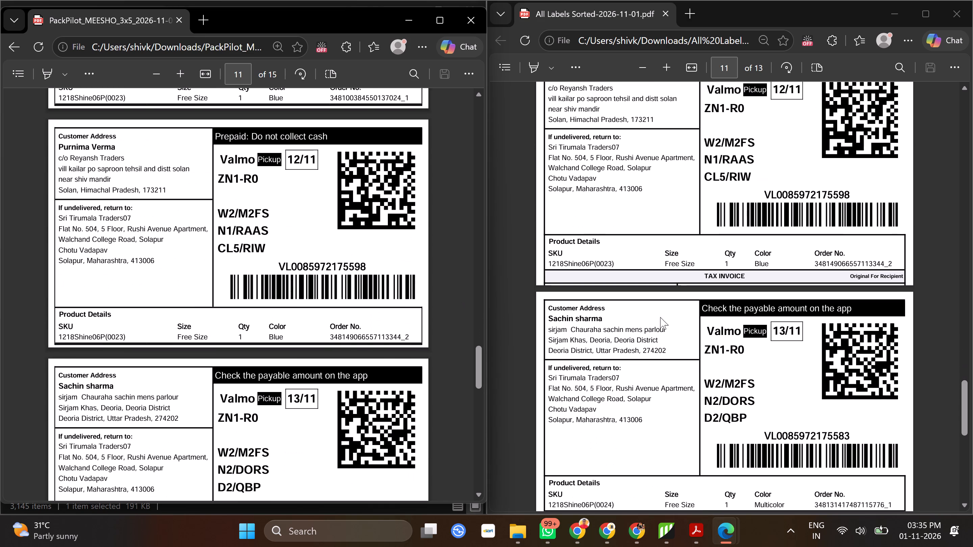
{"action": "scroll", "coordinate": [432, 310], "scroll_direction": "down", "scroll_amount": 4}
{"action": "scroll", "coordinate": [747, 298], "scroll_direction": "down", "scroll_amount": 3}
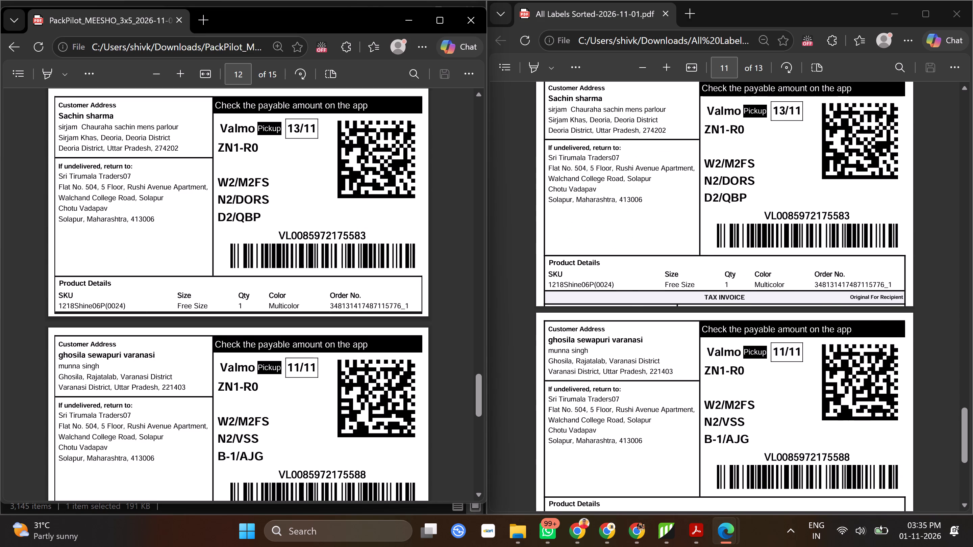
{"action": "scroll", "coordinate": [436, 317], "scroll_direction": "down", "scroll_amount": 4}
{"action": "scroll", "coordinate": [783, 289], "scroll_direction": "down", "scroll_amount": 4}
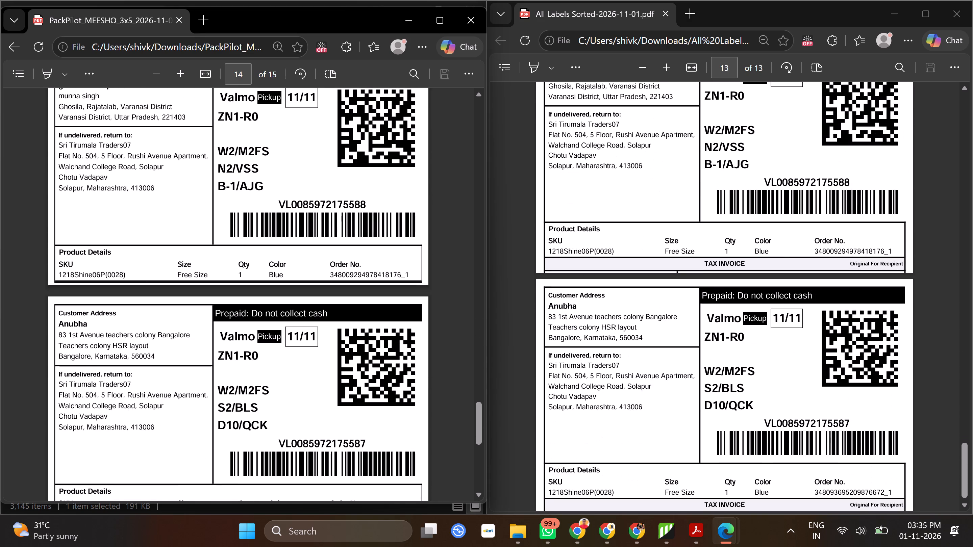
{"action": "scroll", "coordinate": [339, 313], "scroll_direction": "down", "scroll_amount": 5}
{"action": "scroll", "coordinate": [709, 290], "scroll_direction": "down", "scroll_amount": 8}
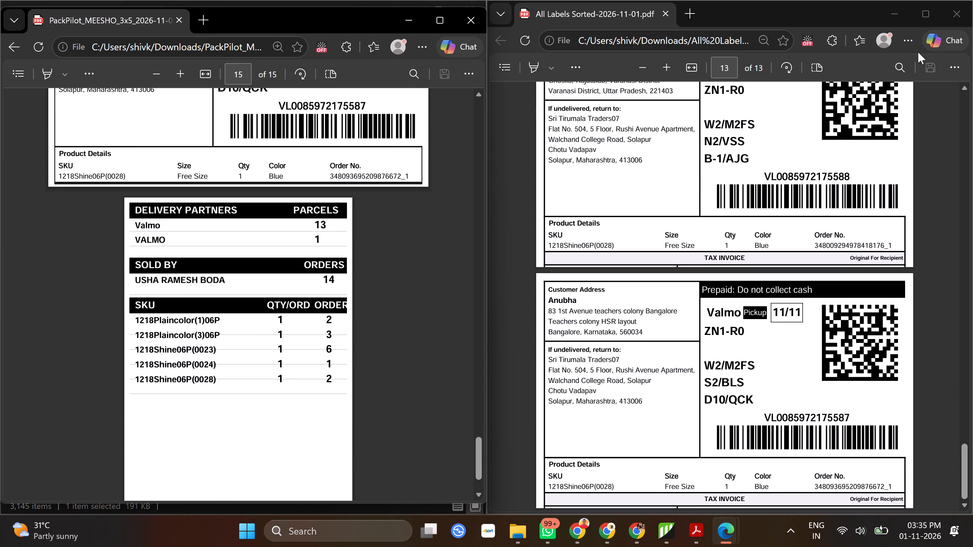
Close the PackPilot and All Labels Sorted Edge windows and the Downloads folder window.
{"action": "left_click", "coordinate": [472, 25]}
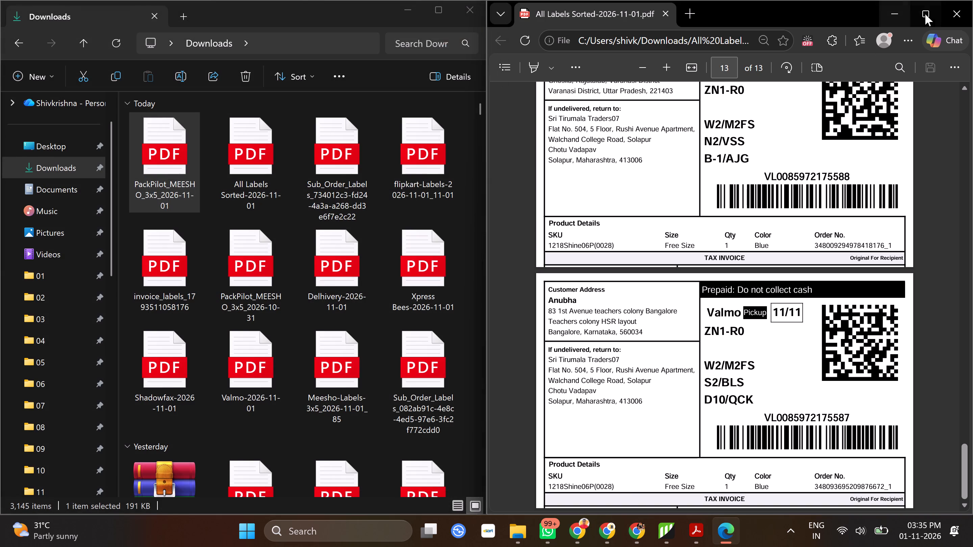
{"action": "double_click", "coordinate": [919, 10]}
{"action": "left_click", "coordinate": [907, 5]}
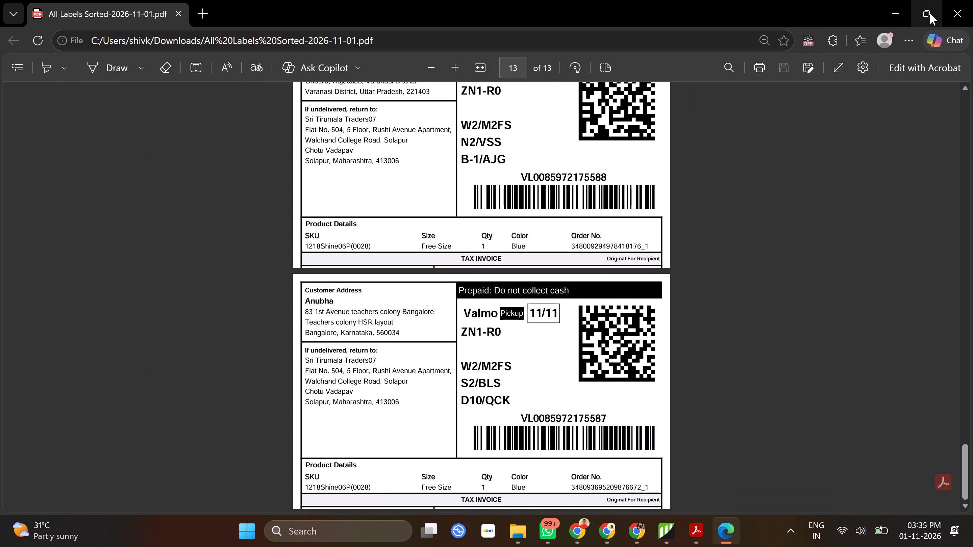
{"action": "left_click", "coordinate": [959, 12]}
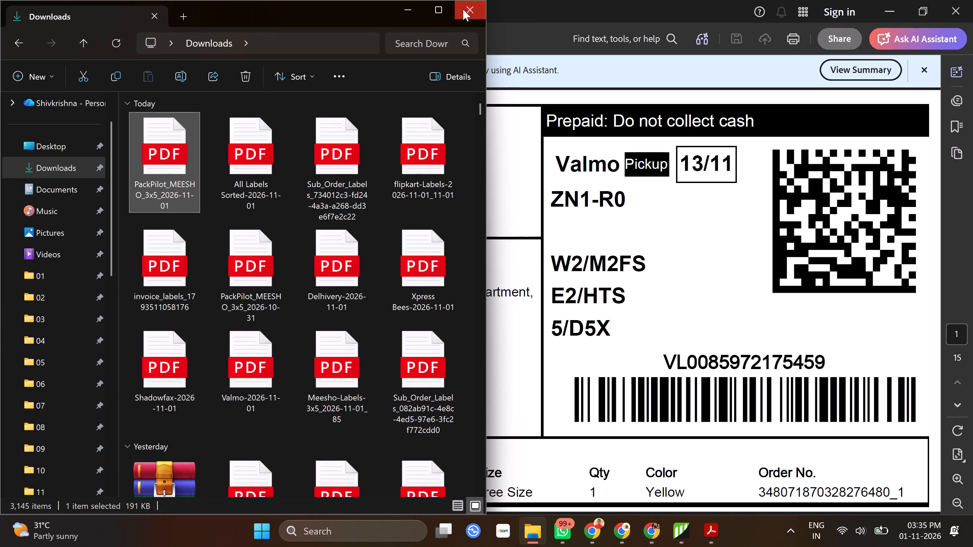
{"action": "left_click", "coordinate": [463, 9]}
Close the current PackPilot_MEESHO PDF in Adobe Acrobat, followed by Acrobat itself.
{"action": "left_click", "coordinate": [964, 7]}
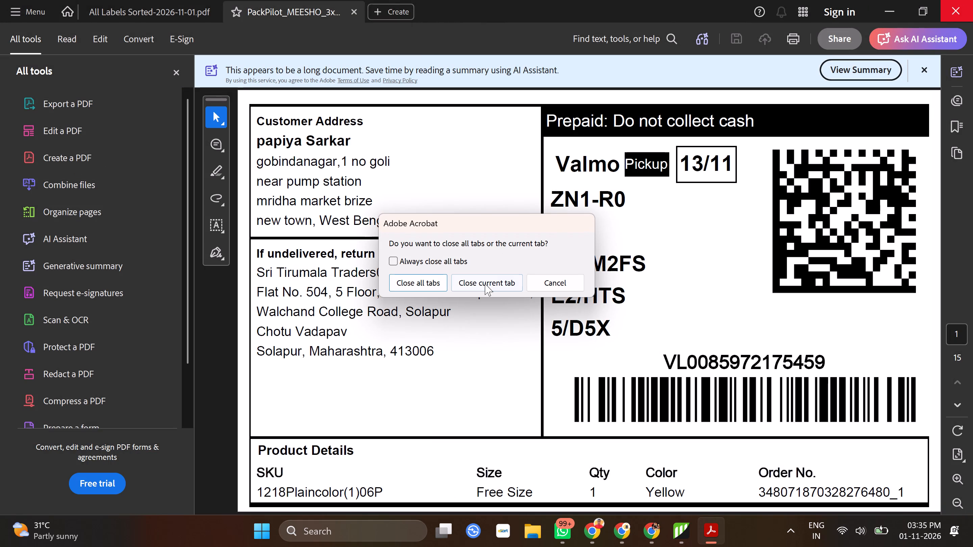
{"action": "left_click", "coordinate": [485, 284]}
{"action": "left_click", "coordinate": [965, 6]}
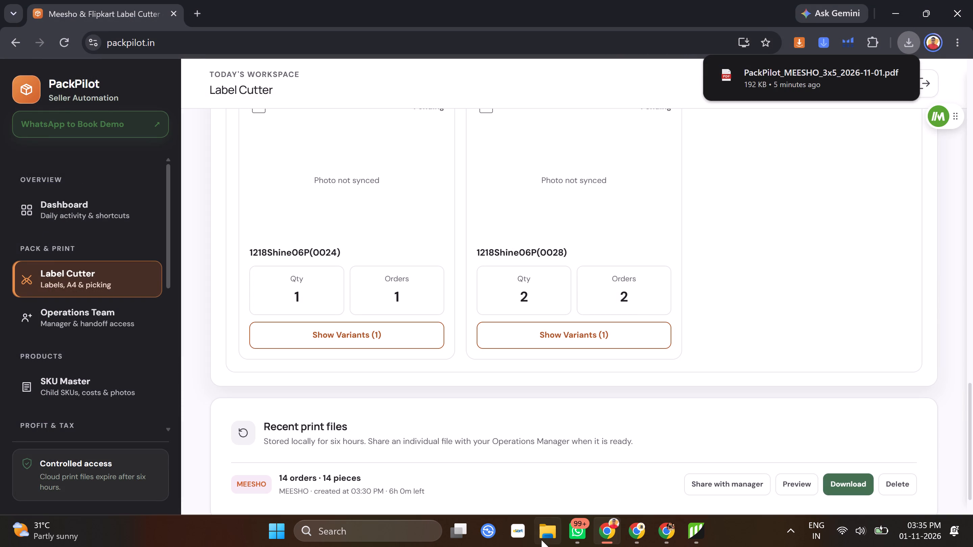
Reopen the Downloads folder in File Explorer and open PackPilot_MEESHO_3x5_2026-11-01 from it.
{"action": "left_click", "coordinate": [541, 540]}
{"action": "left_click", "coordinate": [64, 164]}
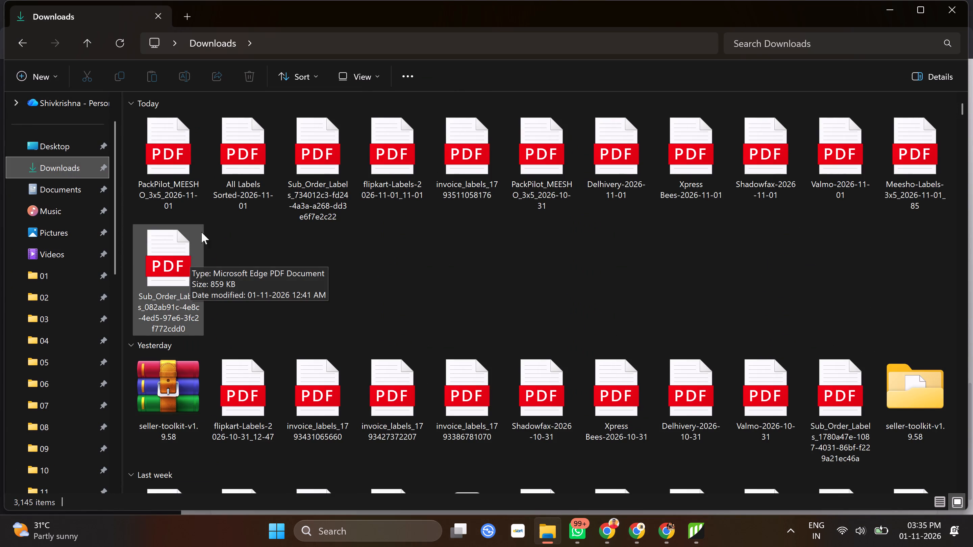
{"action": "left_click", "coordinate": [394, 293]}
{"action": "double_click", "coordinate": [174, 176]}
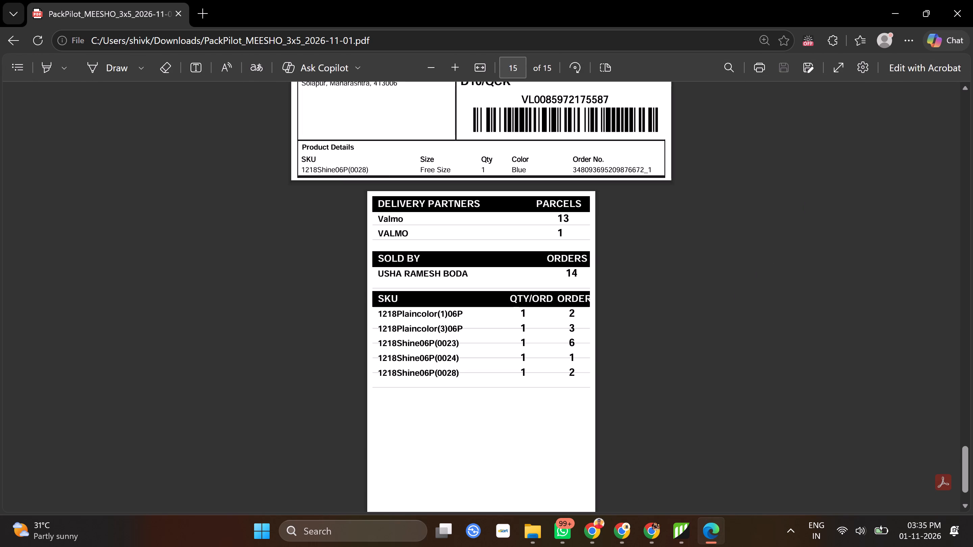
Print only page 6 of the PackPilot PDF, the store-pickup label, on the TSC TE244 printer.
{"action": "scroll", "coordinate": [638, 301], "scroll_direction": "up", "scroll_amount": 3}
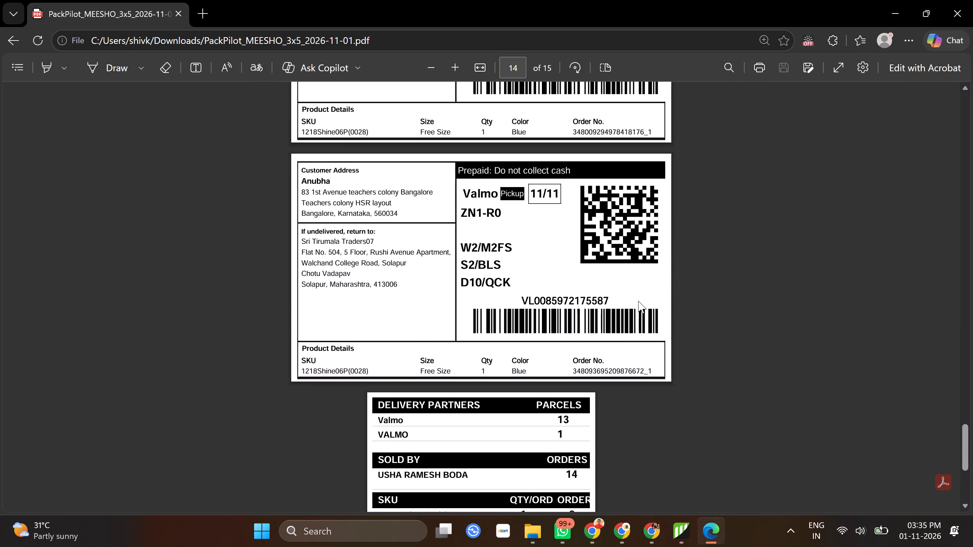
{"action": "scroll", "coordinate": [638, 301], "scroll_direction": "up", "scroll_amount": 14}
{"action": "scroll", "coordinate": [638, 297], "scroll_direction": "up", "scroll_amount": 12}
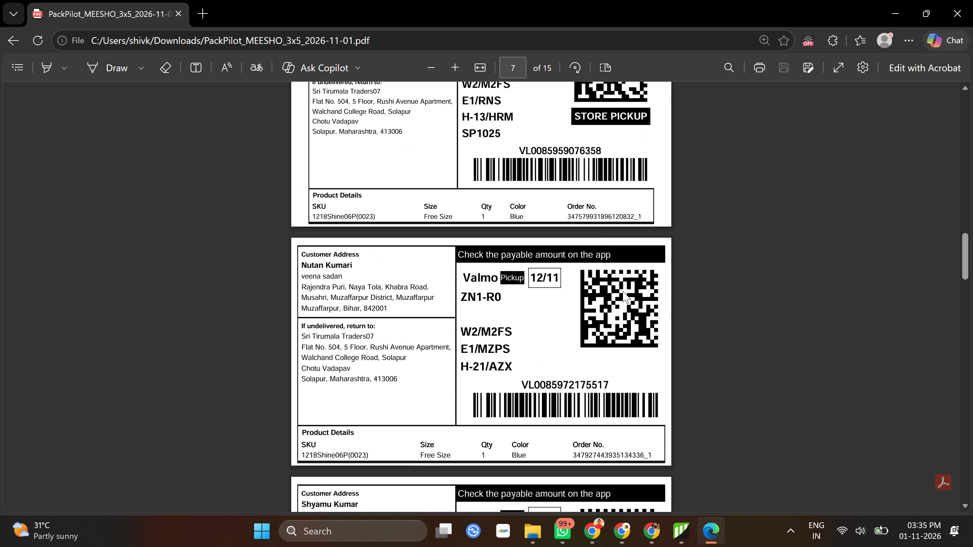
{"action": "scroll", "coordinate": [623, 291], "scroll_direction": "up", "scroll_amount": 5}
{"action": "scroll", "coordinate": [622, 291], "scroll_direction": "down", "scroll_amount": 4}
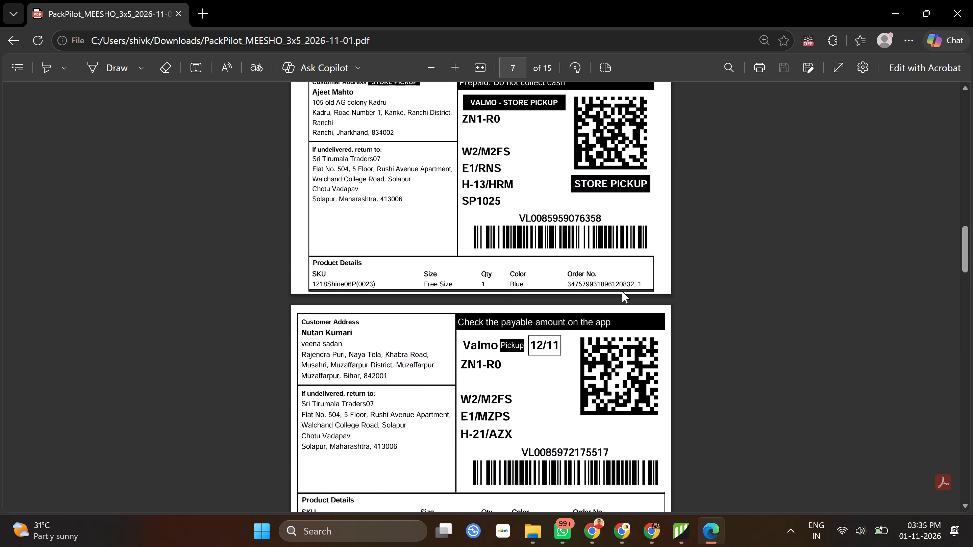
{"action": "scroll", "coordinate": [622, 291], "scroll_direction": "up", "scroll_amount": 1}
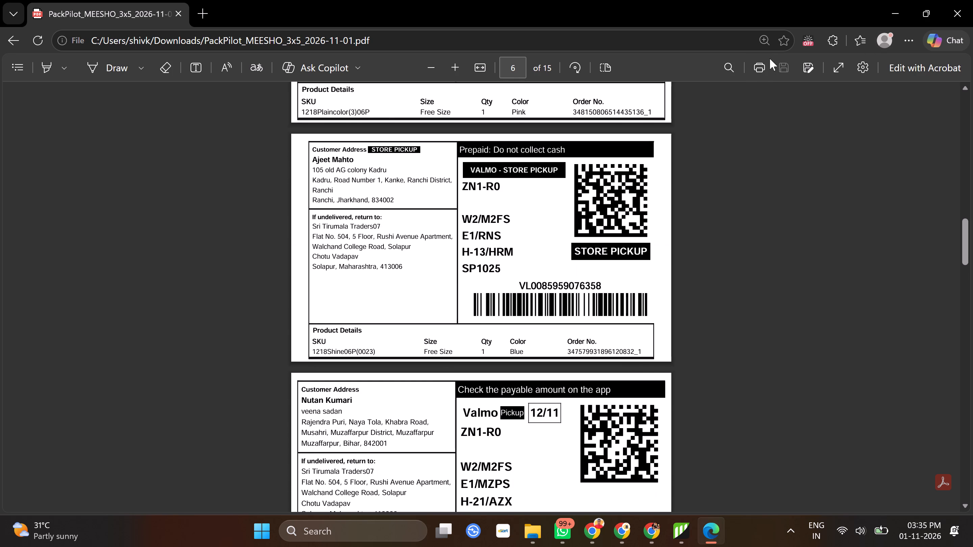
{"action": "left_click", "coordinate": [756, 72]}
{"action": "left_click", "coordinate": [144, 343]}
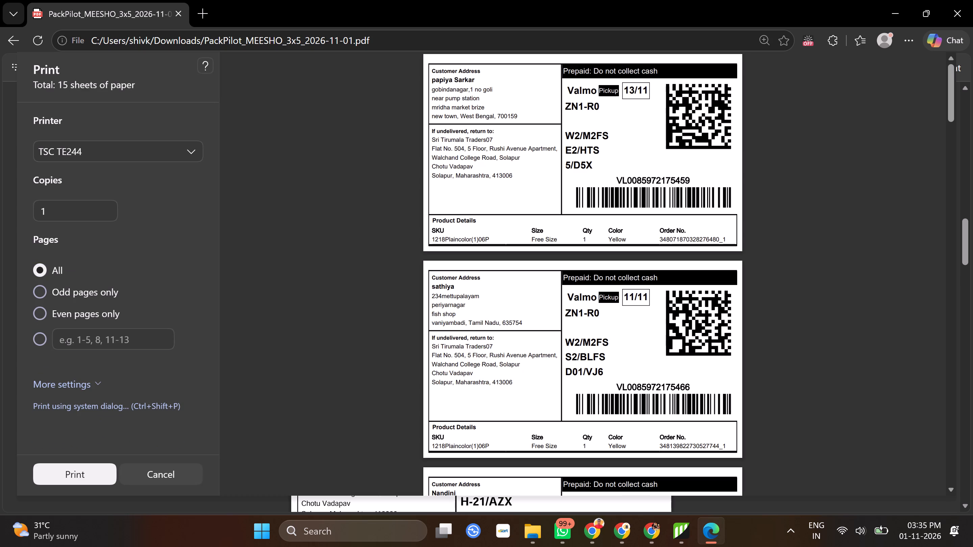
{"action": "key", "text": "6"}
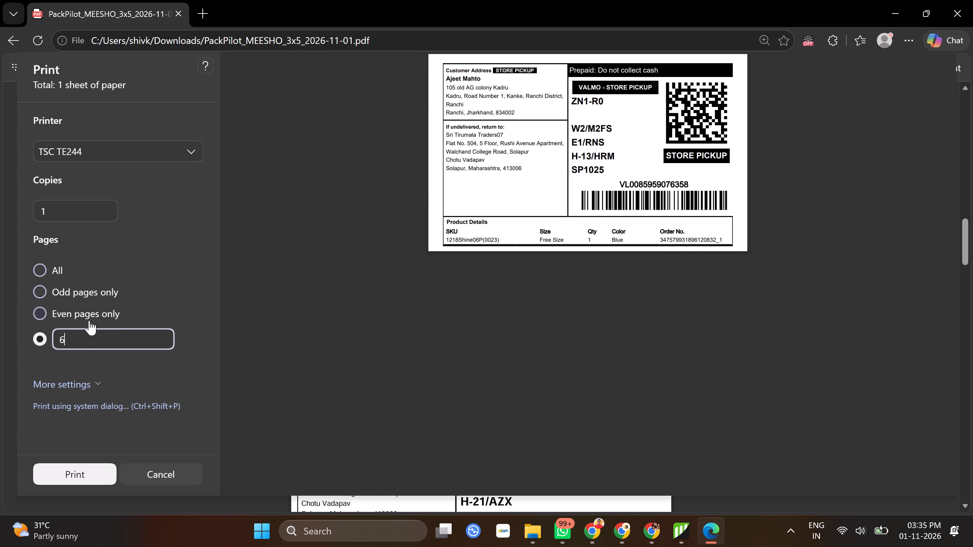
{"action": "left_click", "coordinate": [77, 475]}
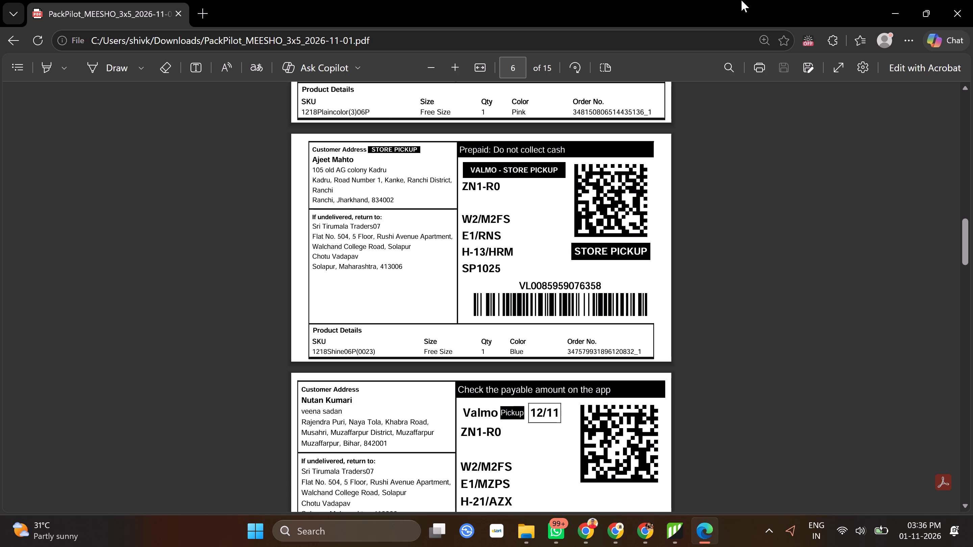
Minimize the PDF window and switch to the Meesho Supplier Panel's Ready to Ship orders in Chrome.
{"action": "left_click", "coordinate": [903, 10]}
{"action": "left_click", "coordinate": [653, 539]}
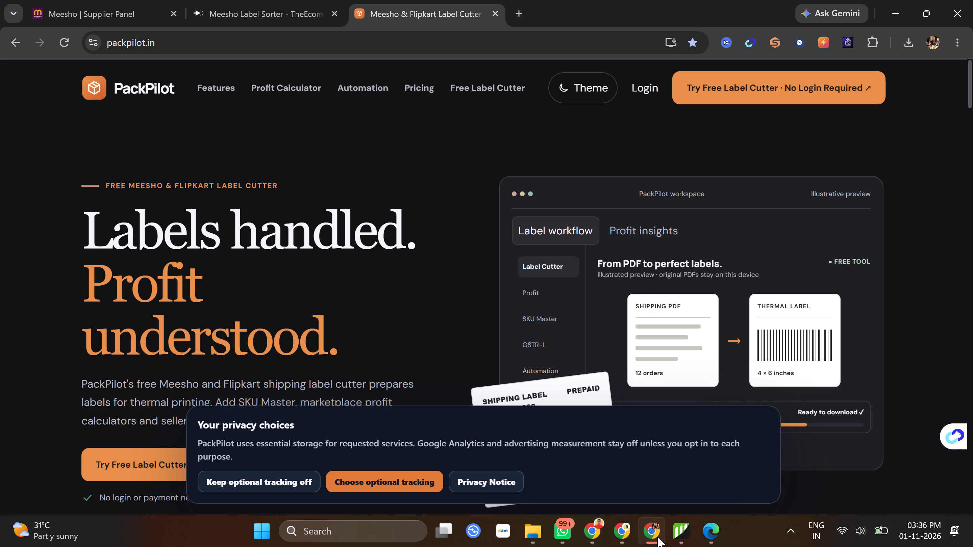
{"action": "left_click", "coordinate": [99, 0]}
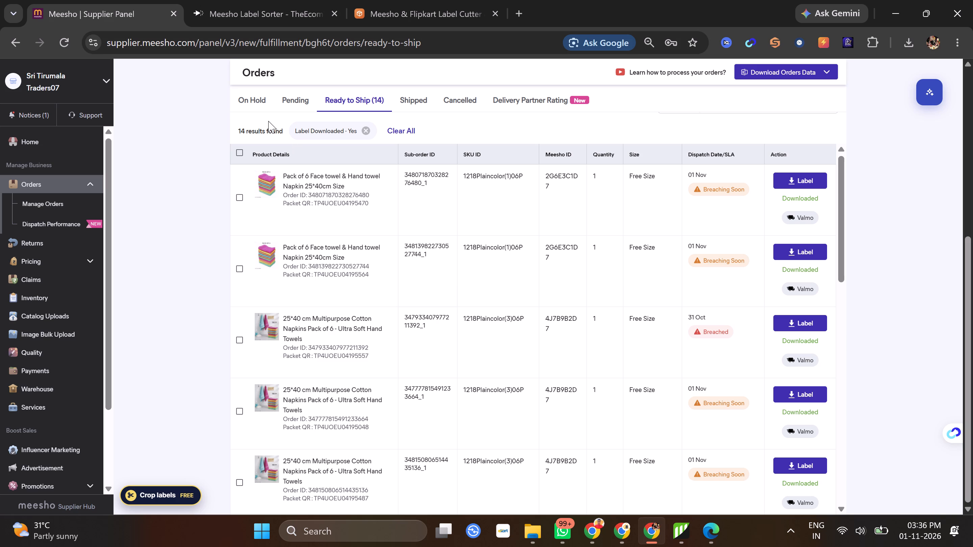
Review the downloaded-label orders in the Ready to Ship list through the last entry, checking their order IDs, SKUs and dispatch dates.
{"action": "scroll", "coordinate": [372, 240], "scroll_direction": "down", "scroll_amount": 1}
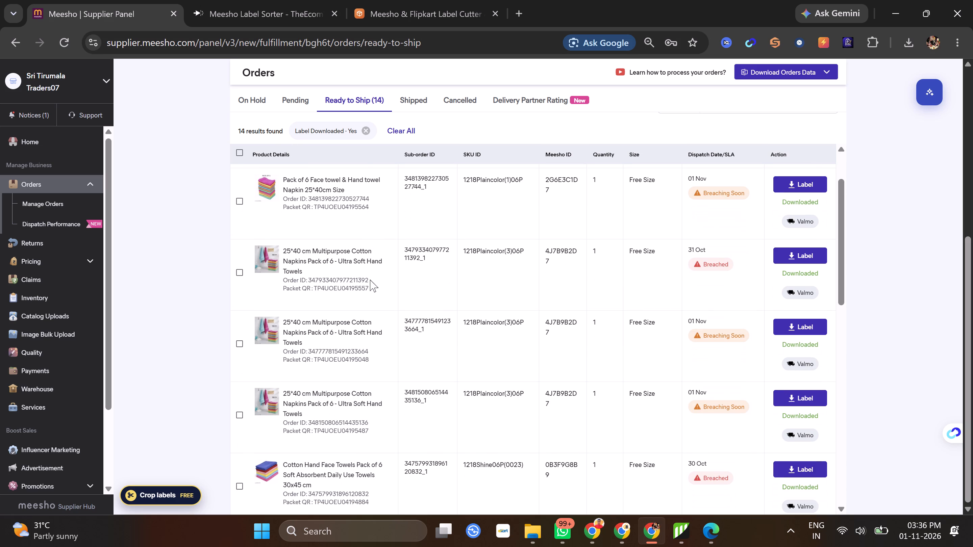
{"action": "scroll", "coordinate": [374, 279], "scroll_direction": "up", "scroll_amount": 5}
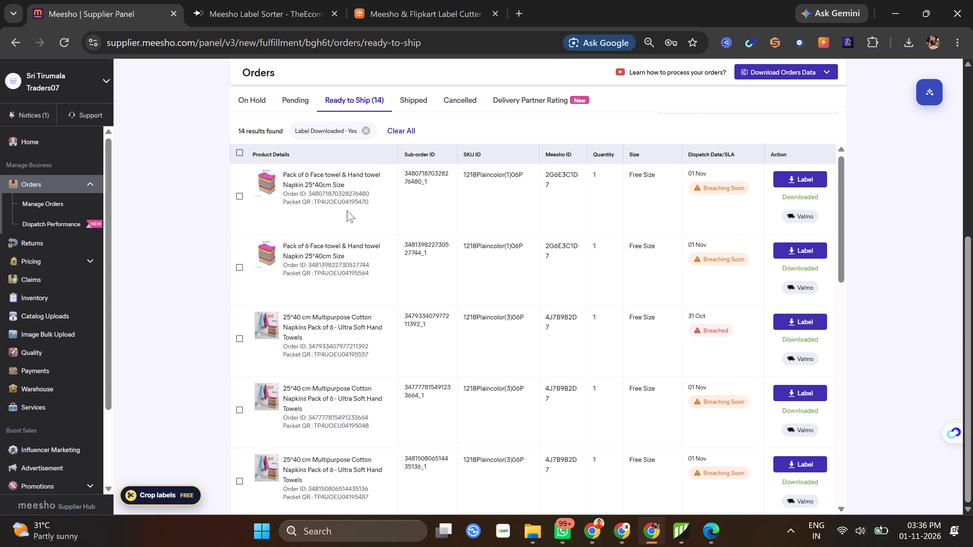
{"action": "scroll", "coordinate": [380, 280], "scroll_direction": "down", "scroll_amount": 1}
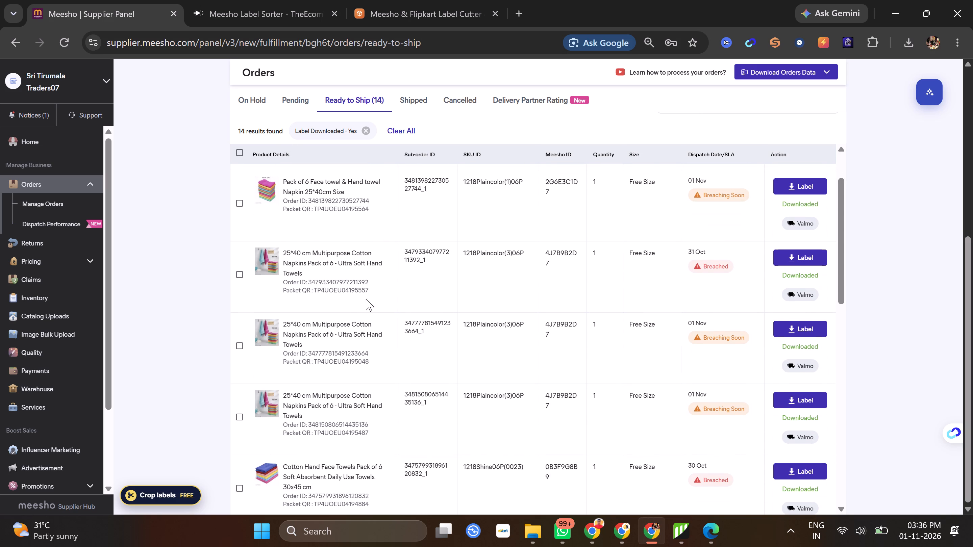
{"action": "scroll", "coordinate": [372, 359], "scroll_direction": "down", "scroll_amount": 6}
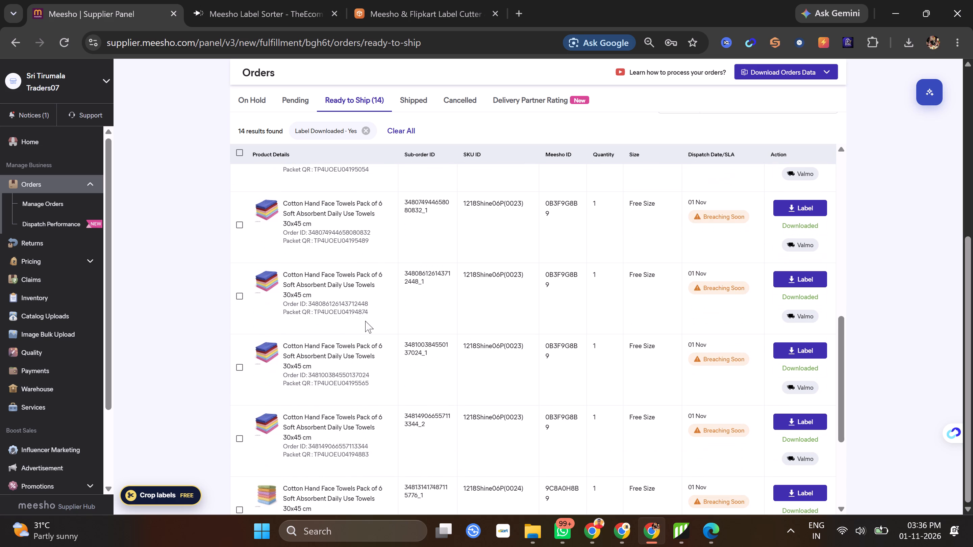
{"action": "scroll", "coordinate": [379, 382], "scroll_direction": "down", "scroll_amount": 2}
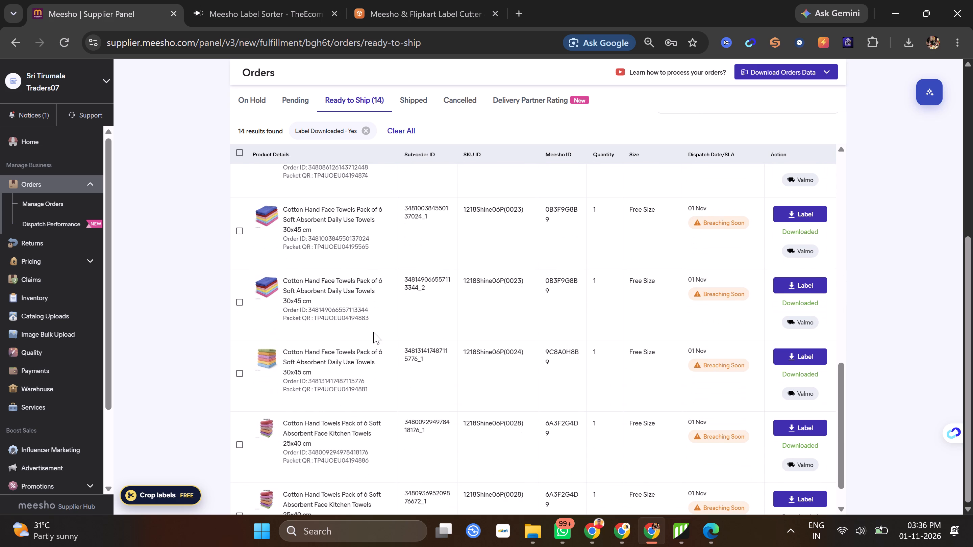
{"action": "scroll", "coordinate": [380, 382], "scroll_direction": "down", "scroll_amount": 1}
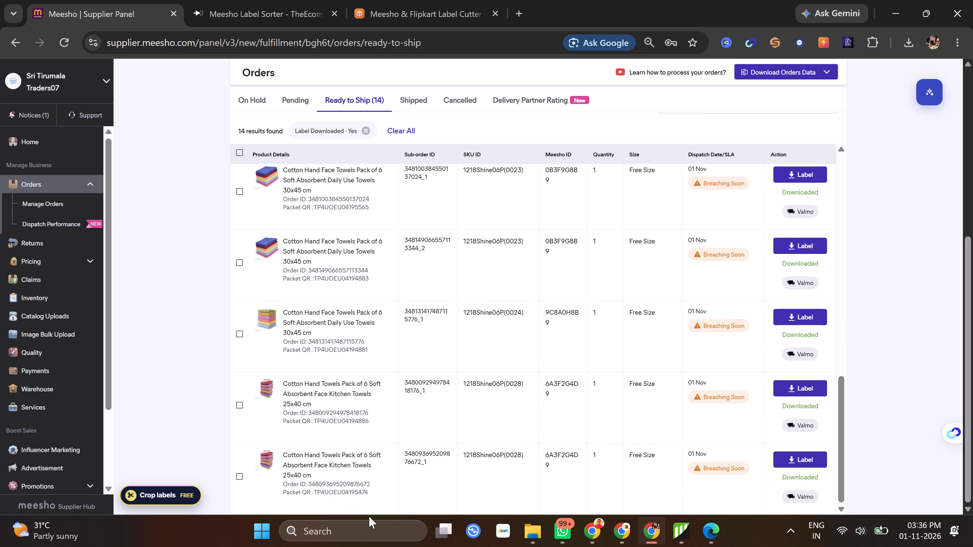
{"action": "scroll", "coordinate": [368, 455], "scroll_direction": "down", "scroll_amount": 3}
{"action": "scroll", "coordinate": [383, 271], "scroll_direction": "up", "scroll_amount": 2}
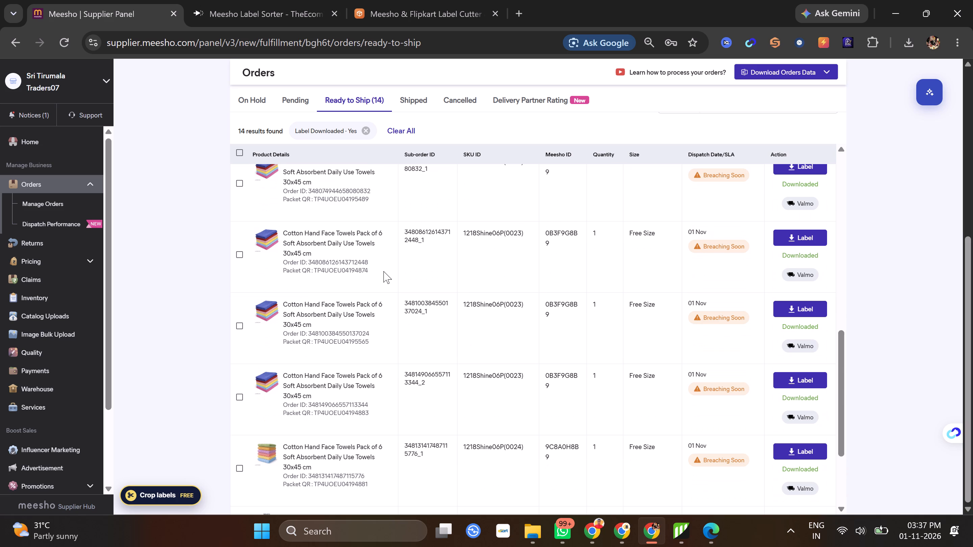
{"action": "scroll", "coordinate": [378, 211], "scroll_direction": "up", "scroll_amount": 2}
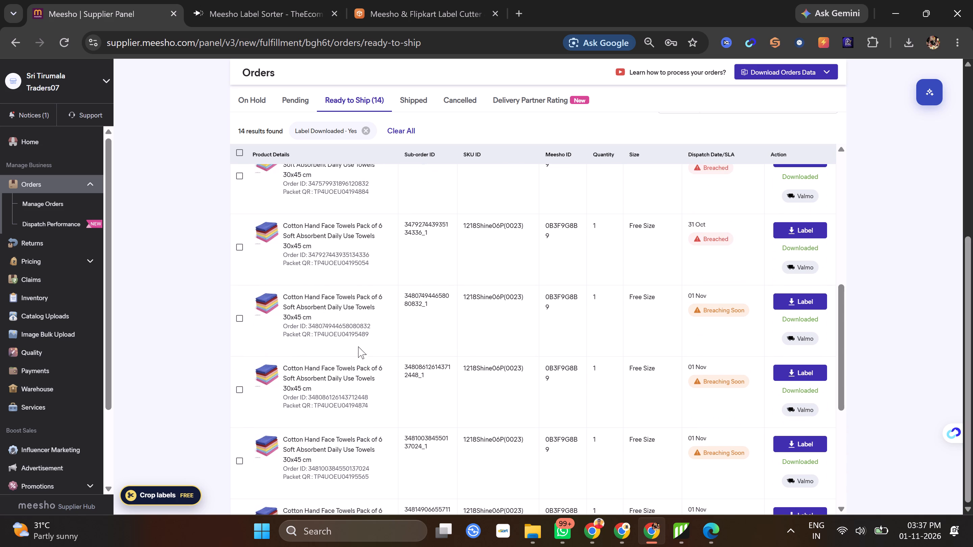
{"action": "left_click", "coordinate": [378, 328]}
{"action": "left_click_drag", "start_coordinate": [377, 328], "coordinate": [350, 330]}
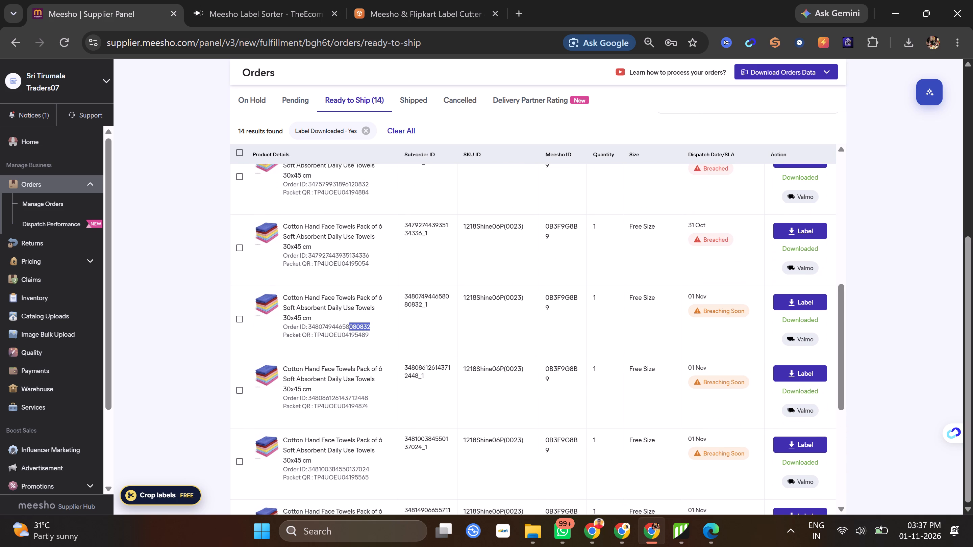
{"action": "left_click_drag", "start_coordinate": [350, 330], "coordinate": [349, 330]}
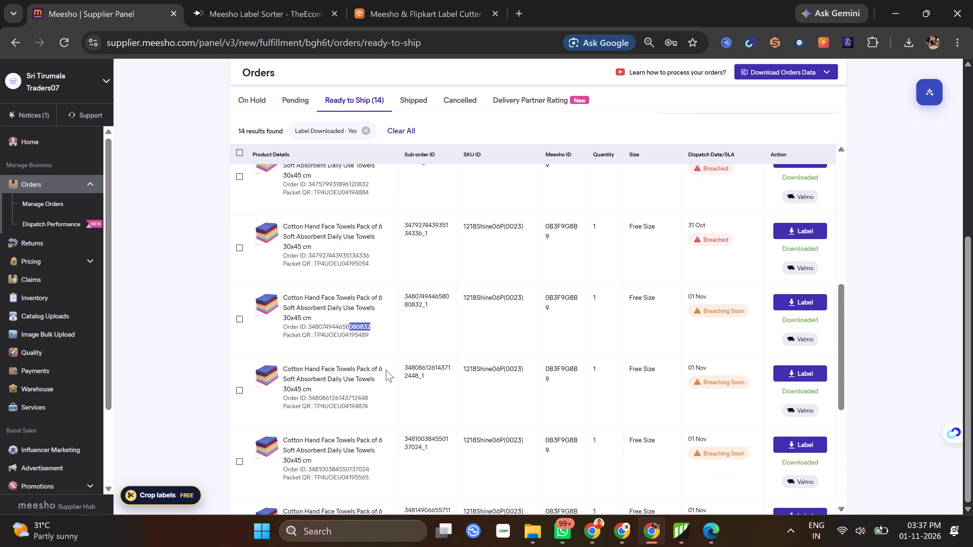
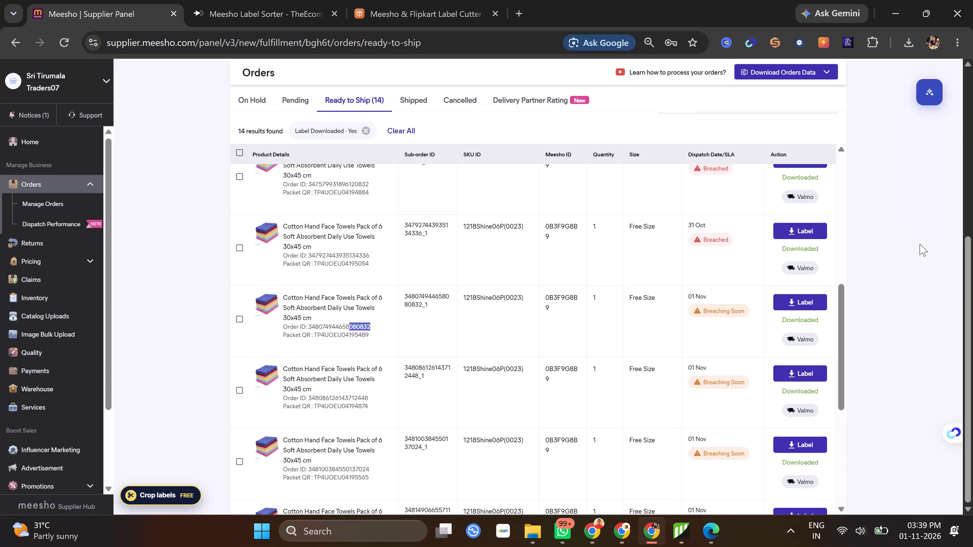
{"action": "scroll", "coordinate": [386, 370], "scroll_direction": "down", "scroll_amount": 1}
{"action": "scroll", "coordinate": [358, 299], "scroll_direction": "up", "scroll_amount": 1}
{"action": "scroll", "coordinate": [399, 293], "scroll_direction": "up", "scroll_amount": 1}
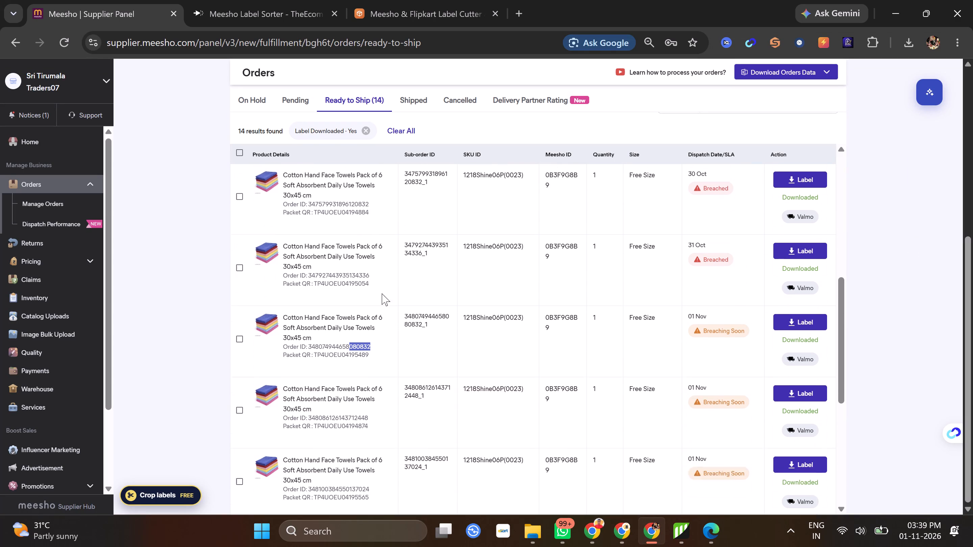
{"action": "left_click", "coordinate": [373, 250]}
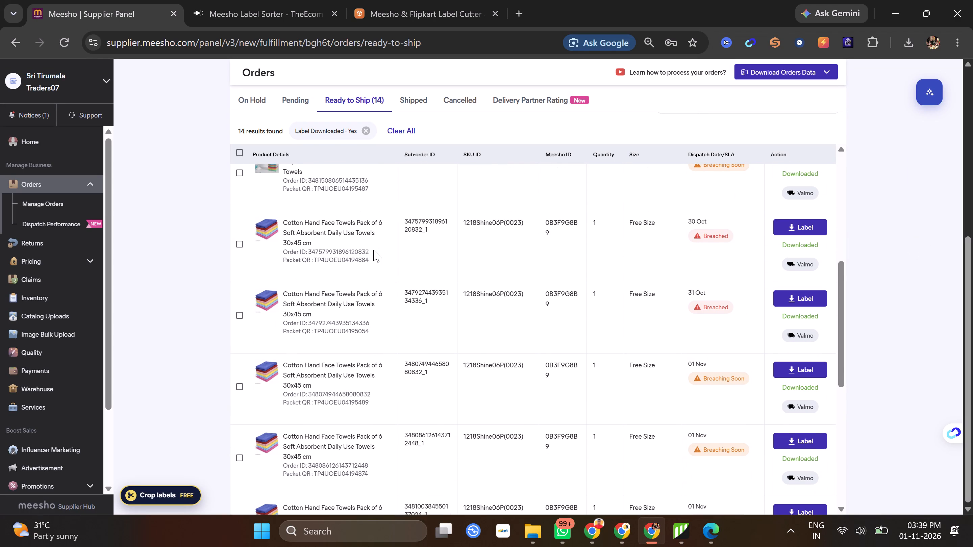
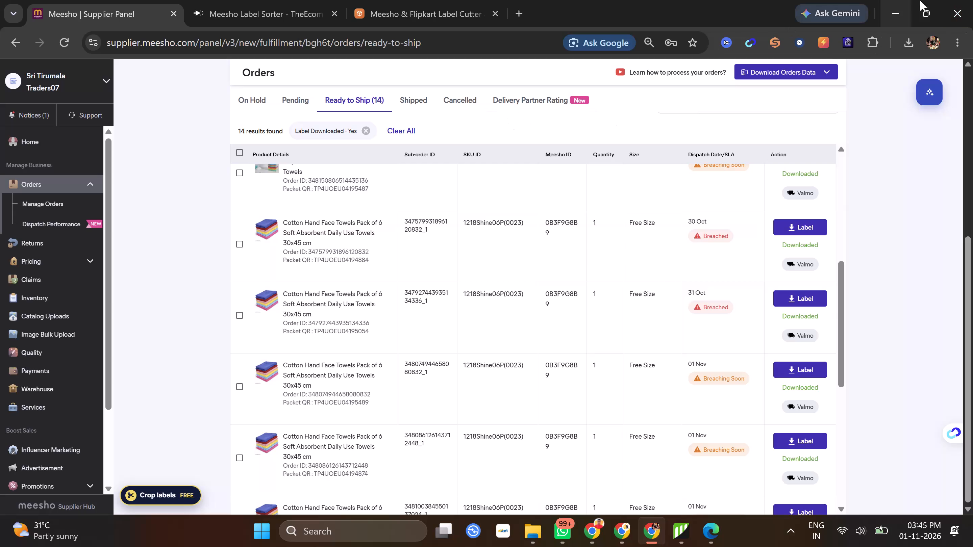
Close the browser window with the Meesho Supplier Panel and the Downloads folder window behind it.
{"action": "left_click", "coordinate": [967, 4]}
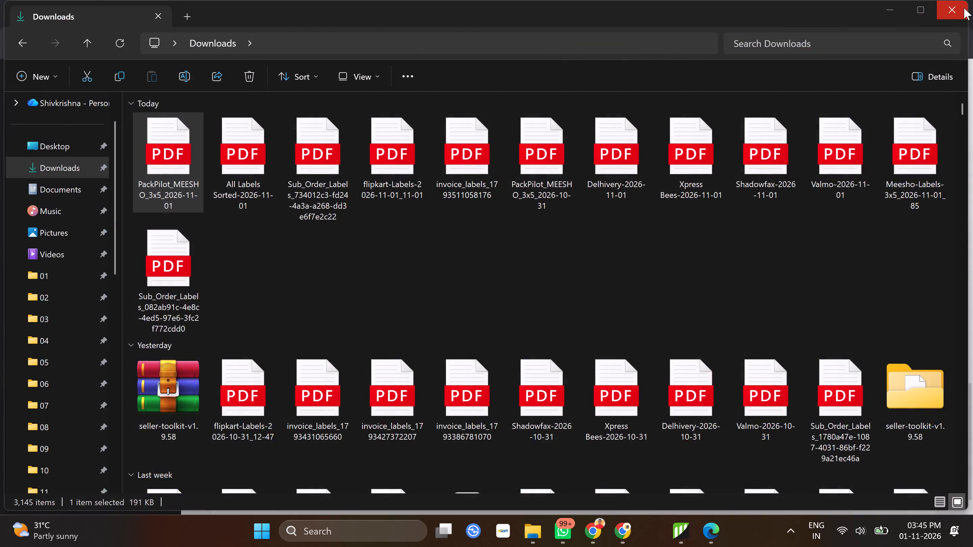
{"action": "double_click", "coordinate": [965, 8]}
{"action": "left_click", "coordinate": [966, 8]}
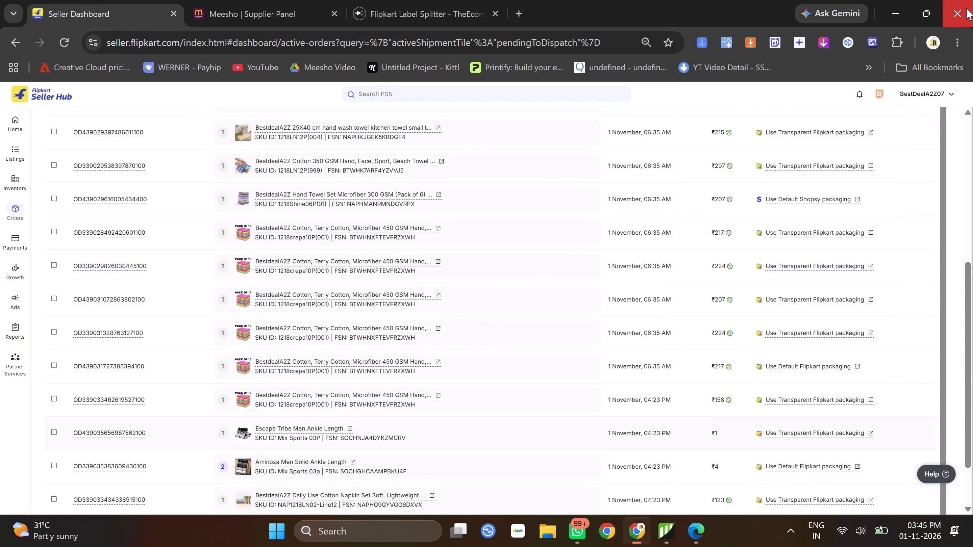
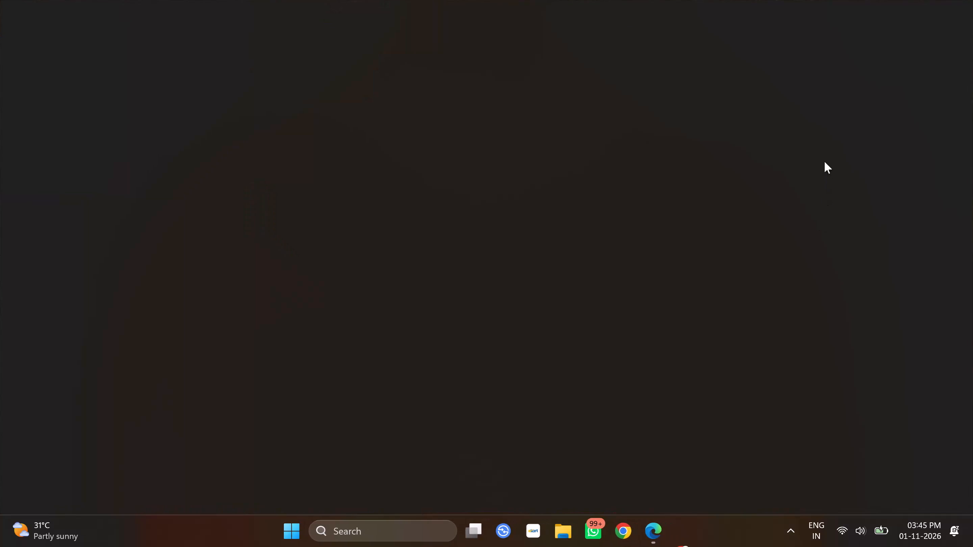
Switch to Chrome with the Best Deal A2Z profile and open the Flipkart Seller dashboard from the new tab page's shortcuts.
{"action": "left_click", "coordinate": [913, 39]}
{"action": "left_click", "coordinate": [655, 202]}
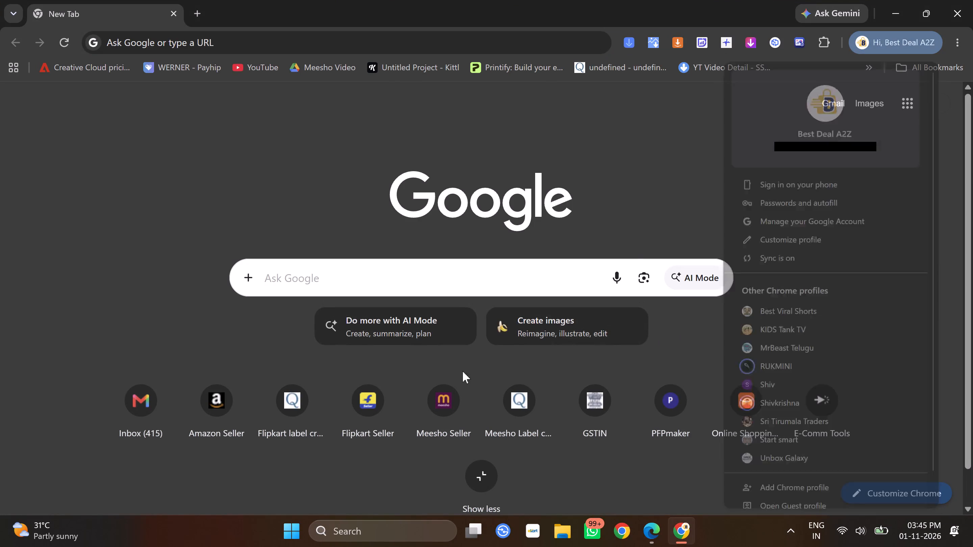
{"action": "left_click", "coordinate": [371, 428]}
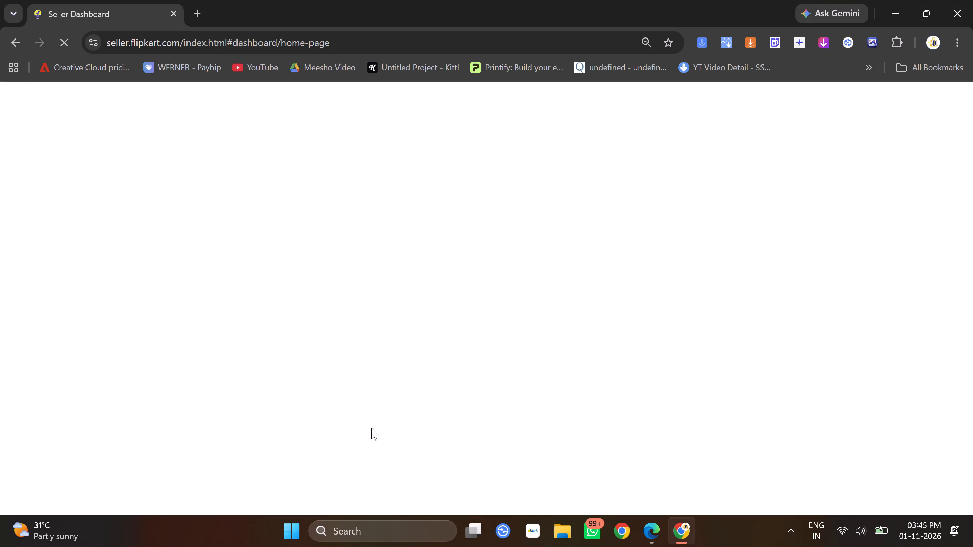
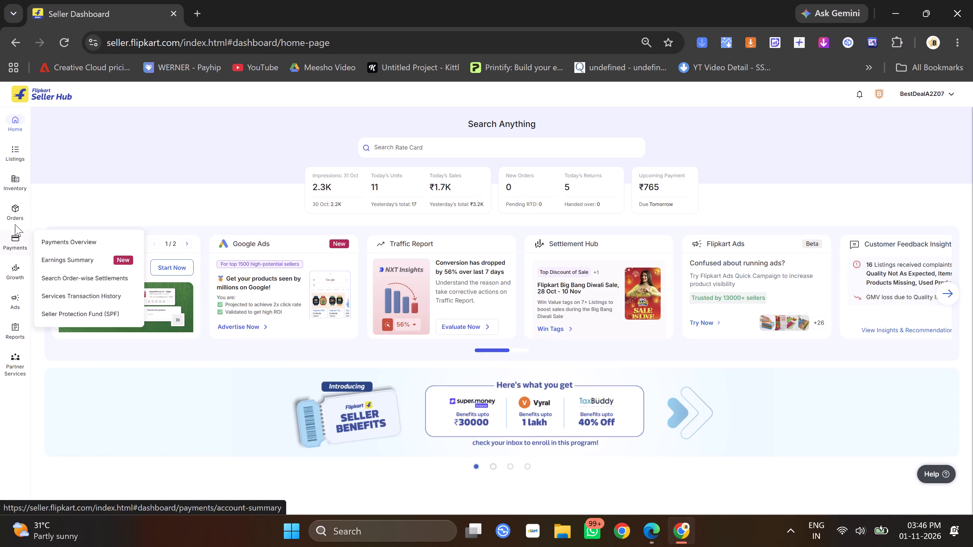
Check the seller account's Forward Orders for orders to accept, look at the Payments Overview, and return to Forward Orders.
{"action": "left_click", "coordinate": [19, 209]}
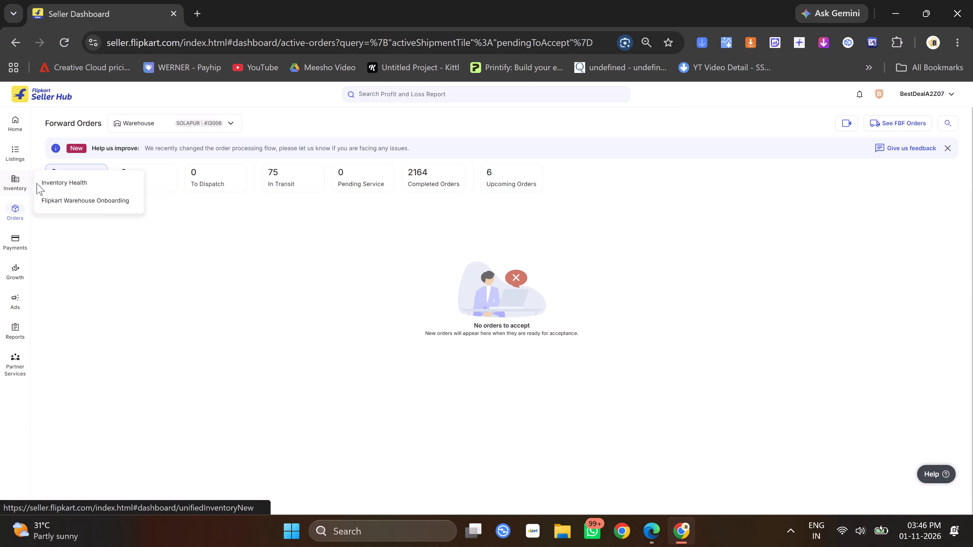
{"action": "left_click", "coordinate": [242, 304]}
{"action": "left_click", "coordinate": [22, 242]}
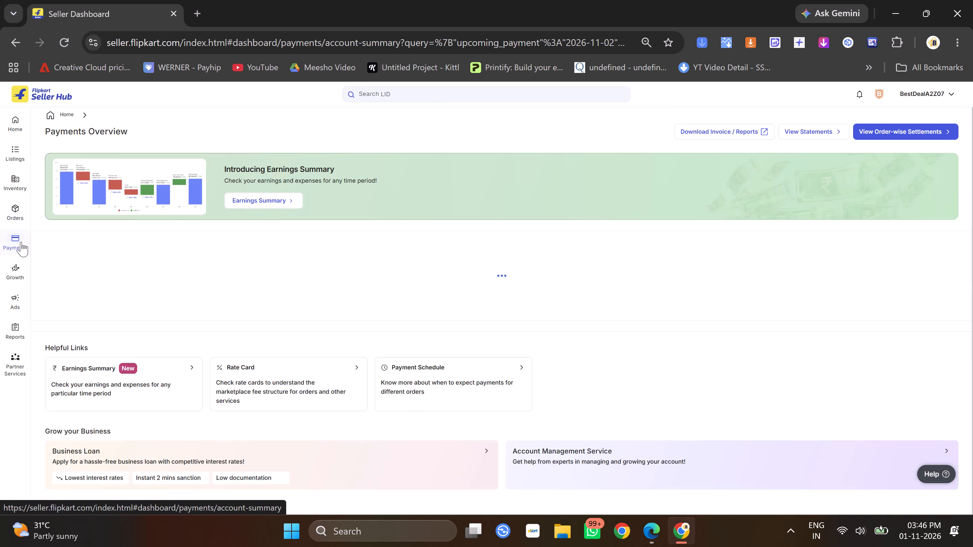
{"action": "left_click", "coordinate": [9, 203]}
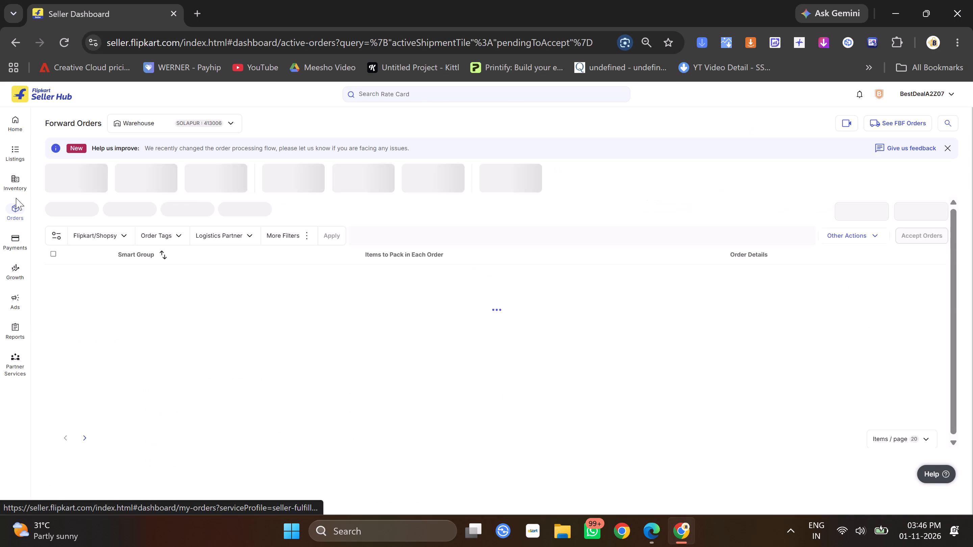